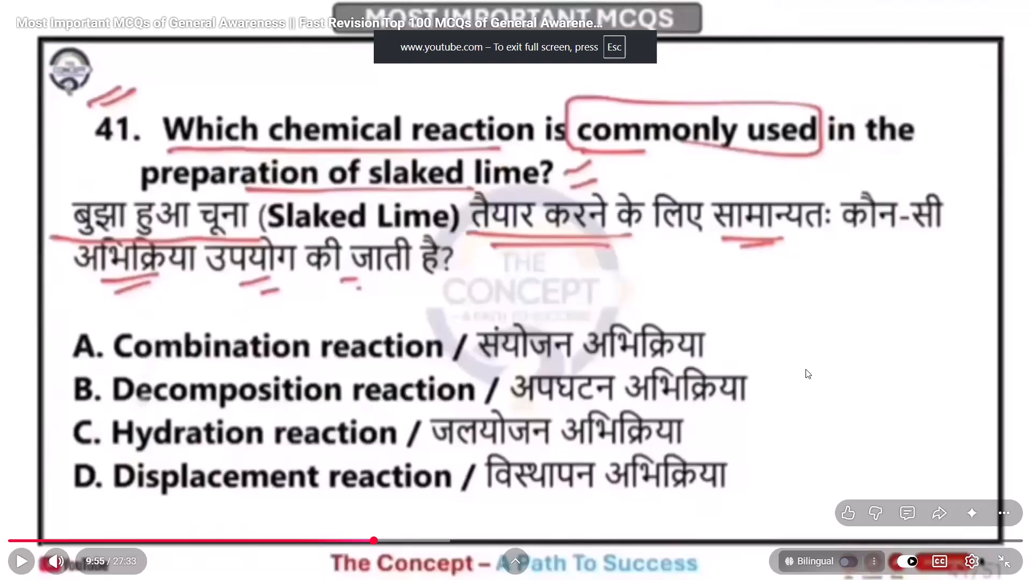
click(804, 317)
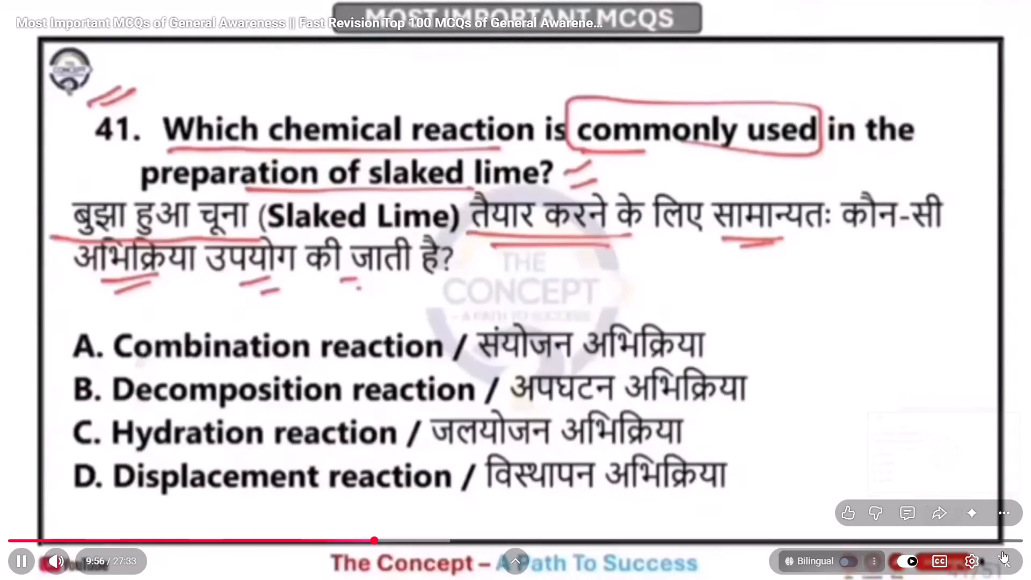
click(999, 559)
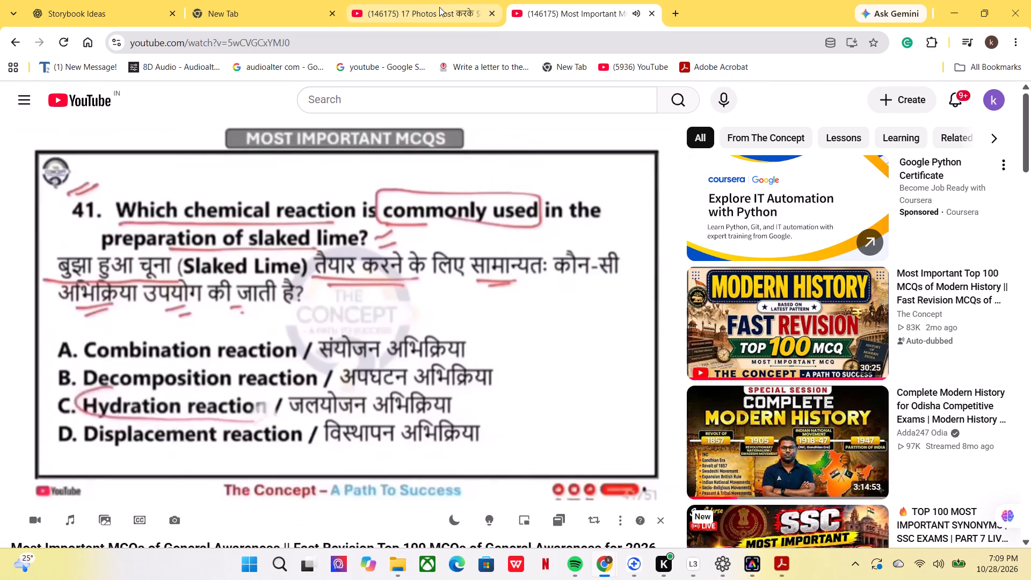
click(439, 7)
click(100, 16)
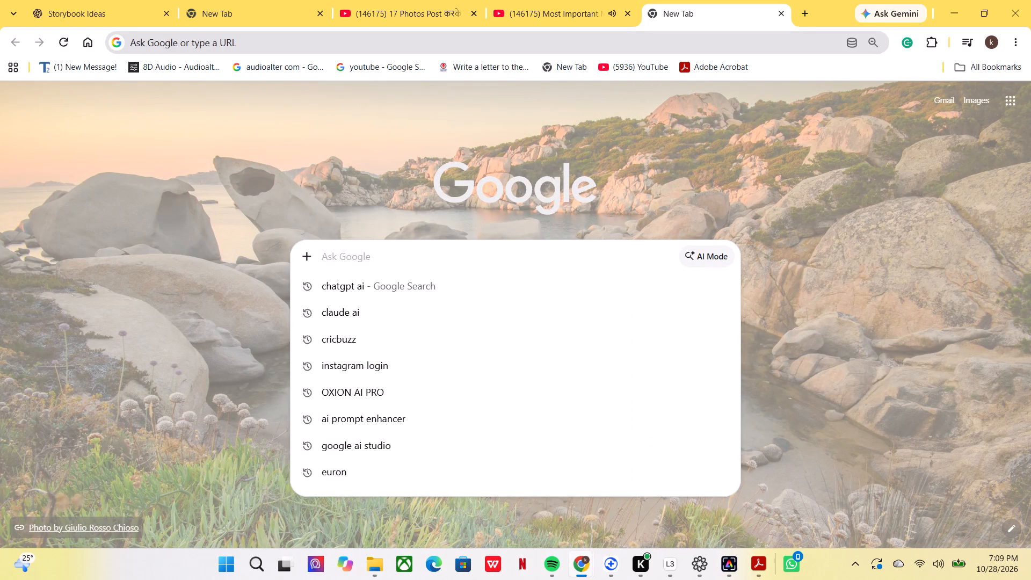
text(ca)
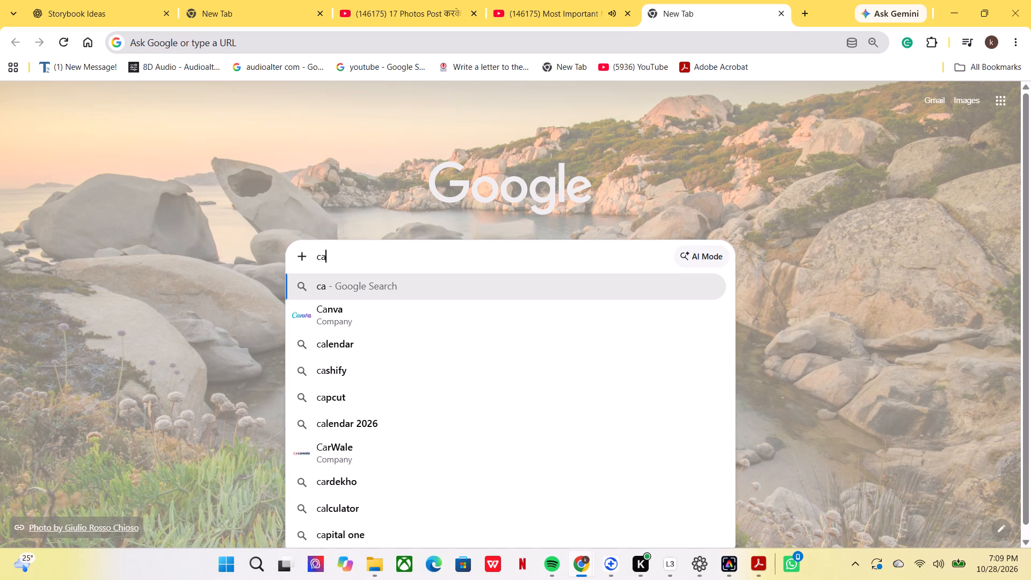
text(nva)
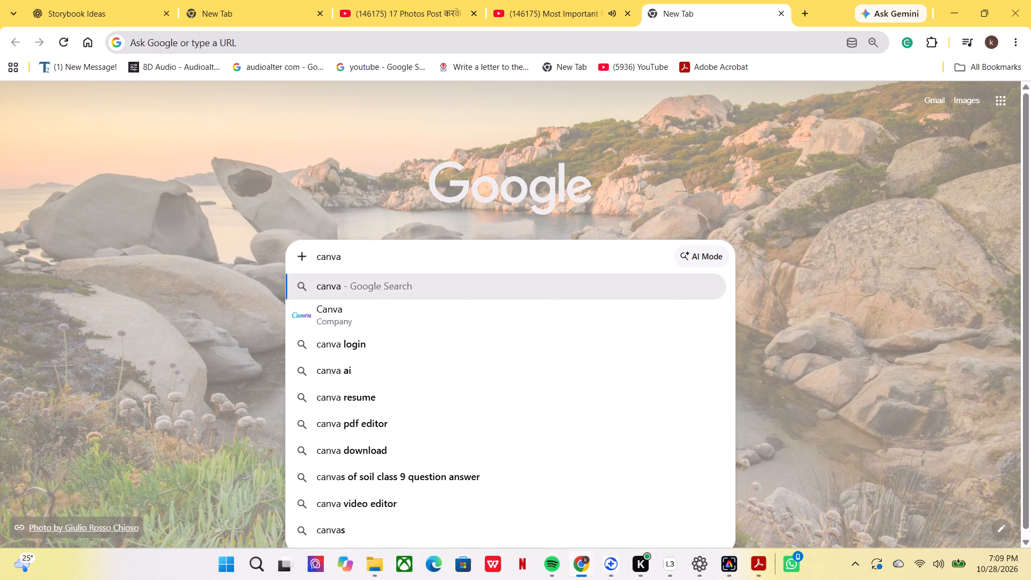
key(Return)
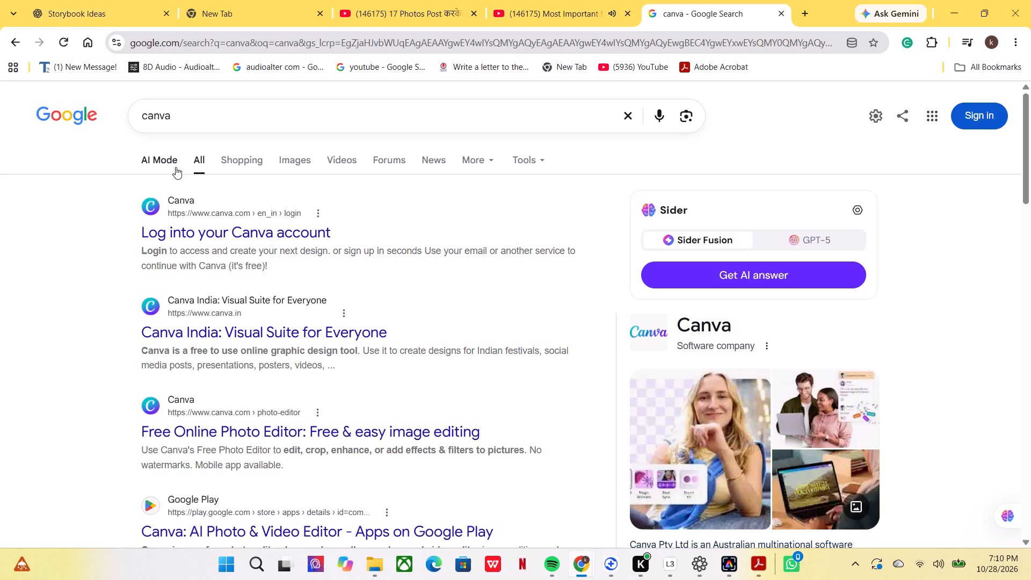
click(265, 236)
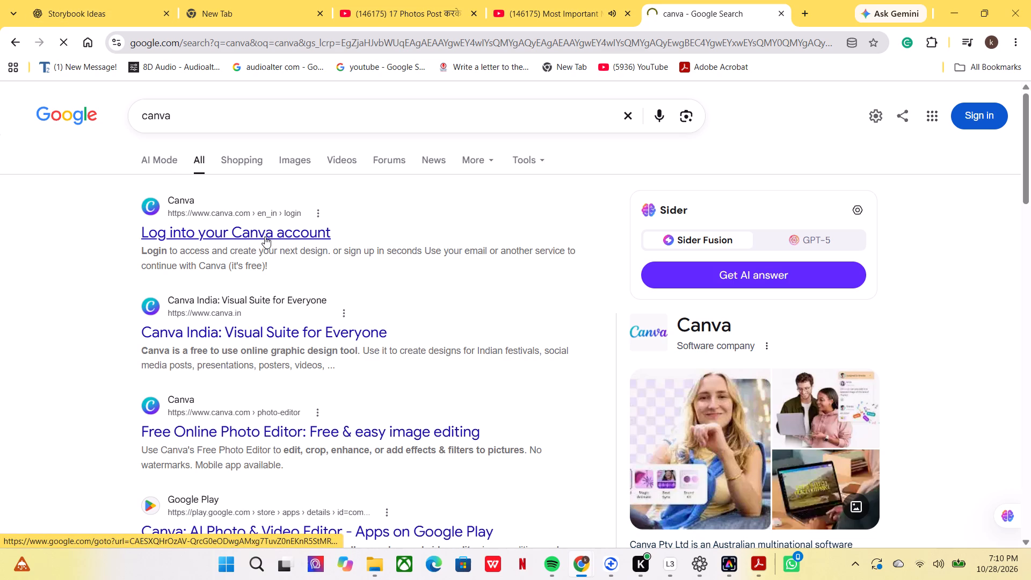
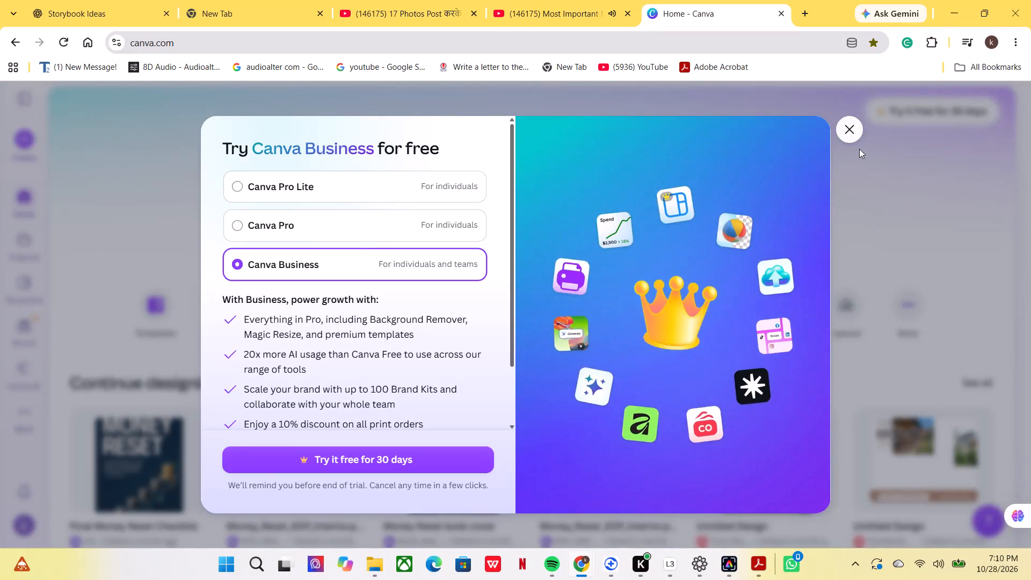
Dismiss the Canva Business trial offer and create a blank Document (A4, Portrait) design.
click(854, 140)
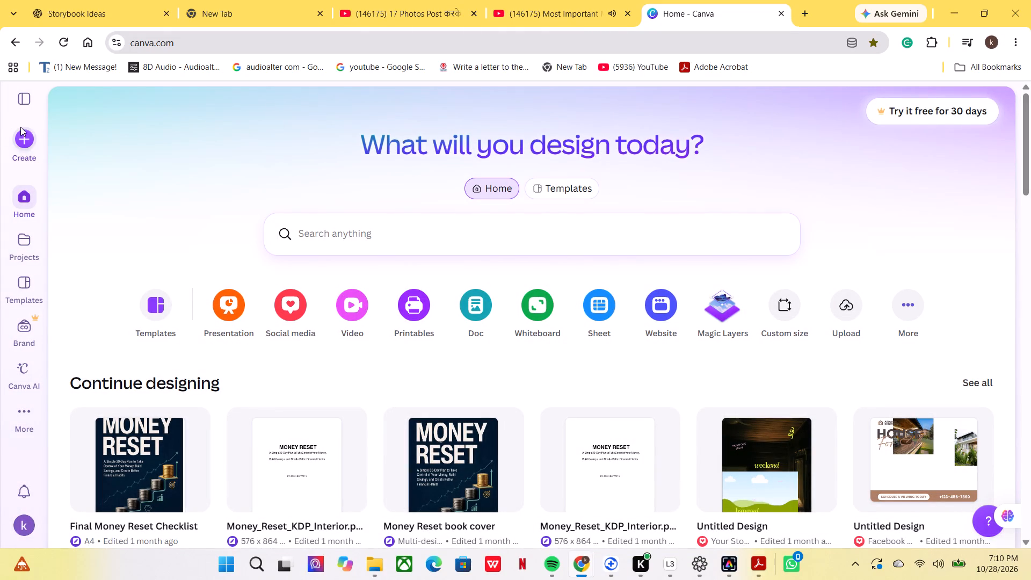
click(23, 139)
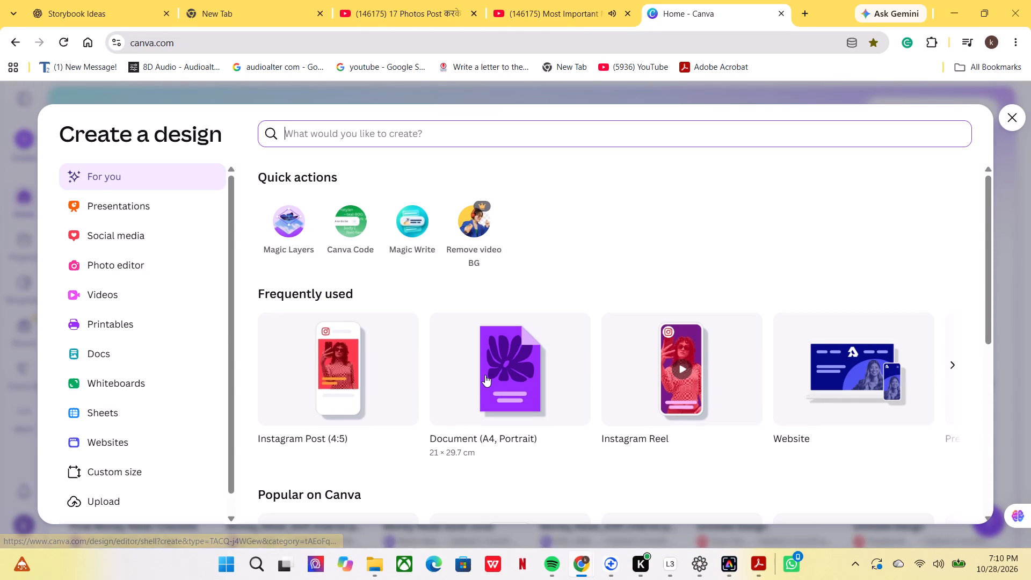
click(485, 375)
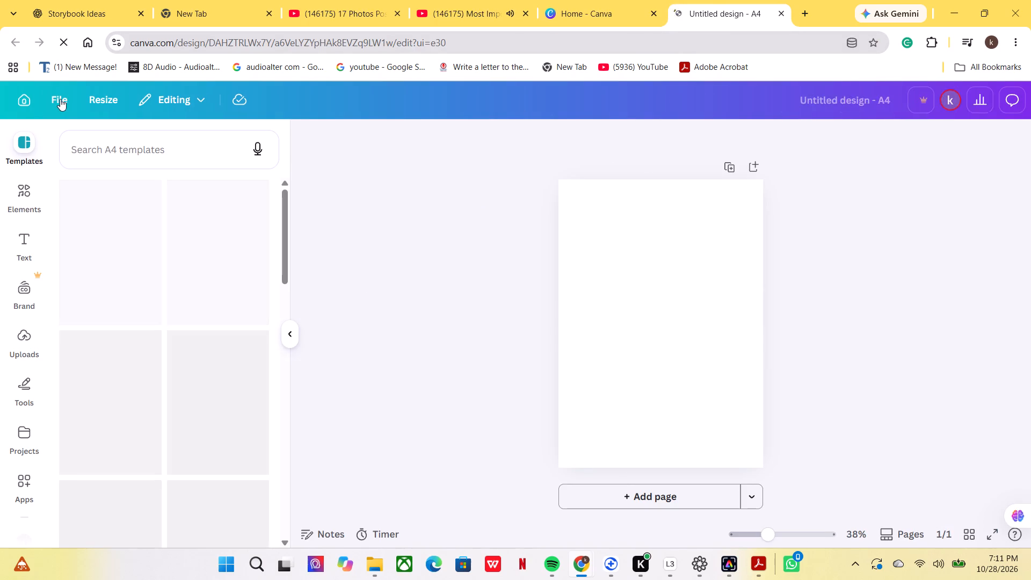
Upload the The_30_Day_Confidence_Quest_Complete PDF from the Downloads folder to Canva.
click(60, 99)
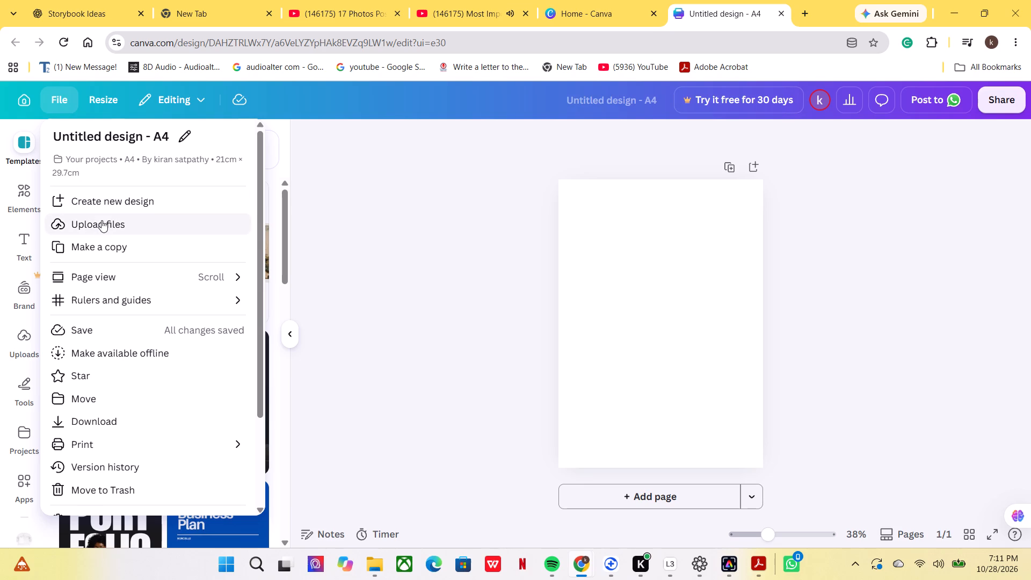
click(101, 220)
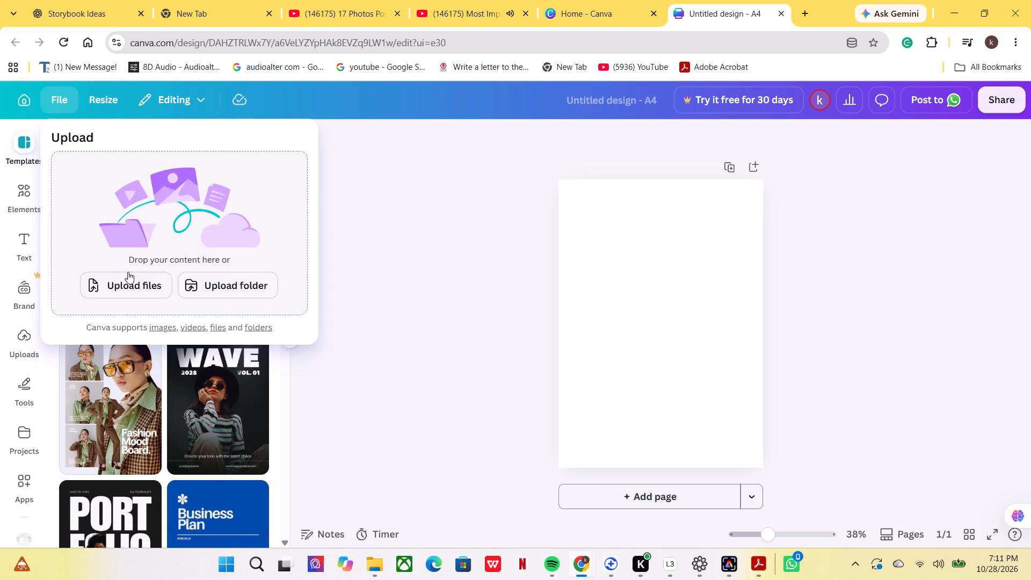
click(128, 286)
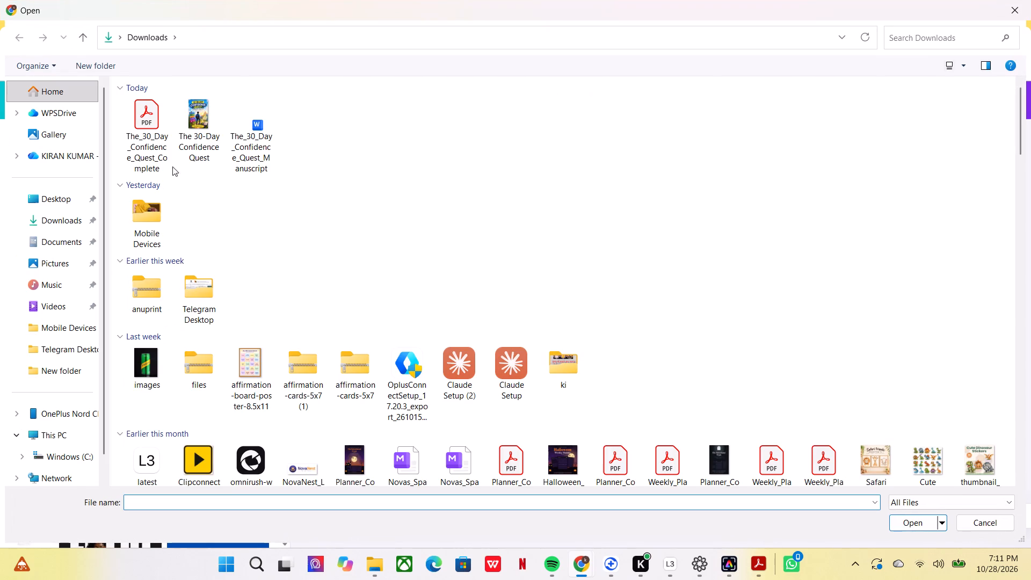
click(147, 134)
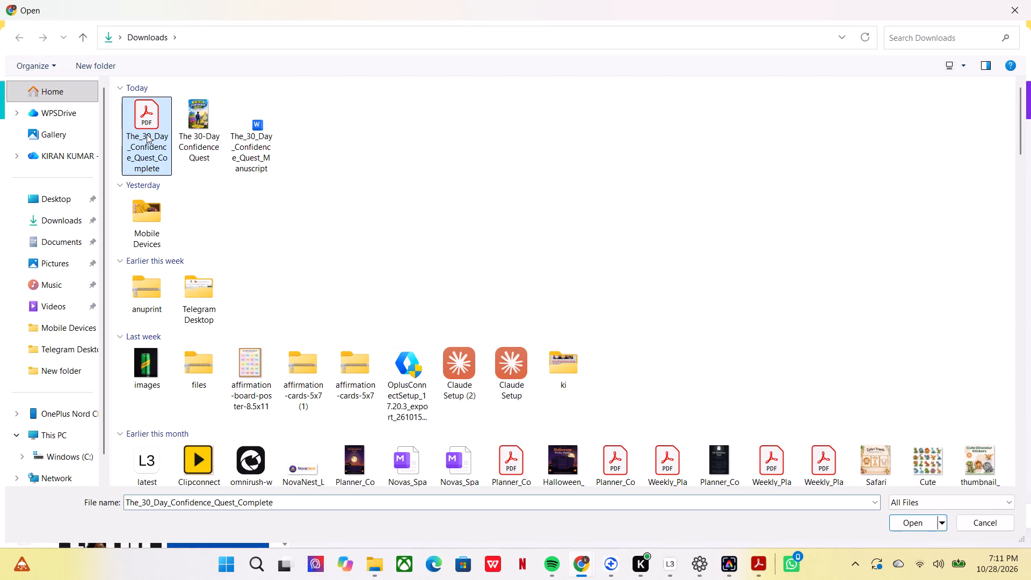
click(904, 523)
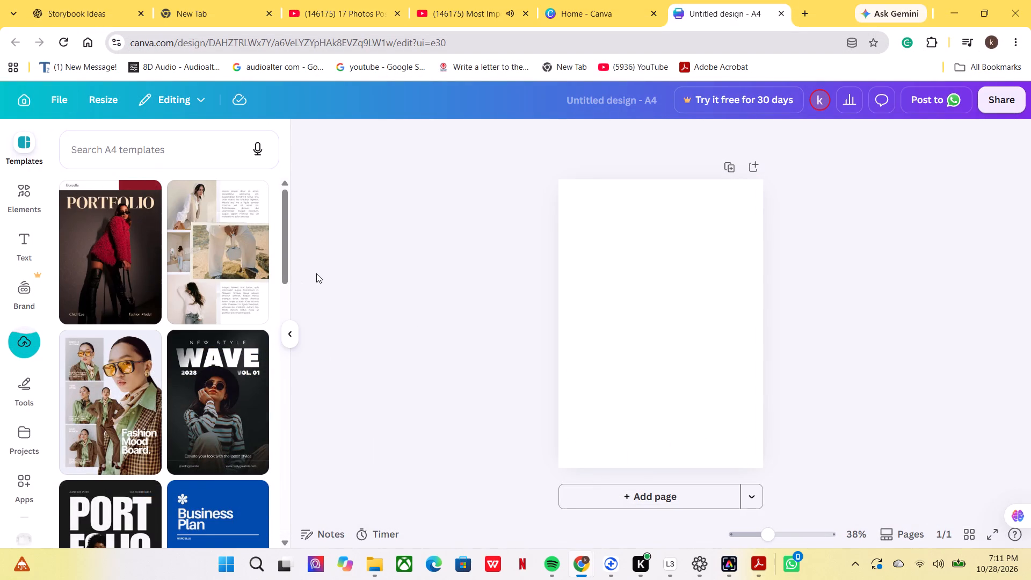
scroll(316, 273, down, 1)
scroll(396, 301, down, 5)
scroll(408, 331, up, 5)
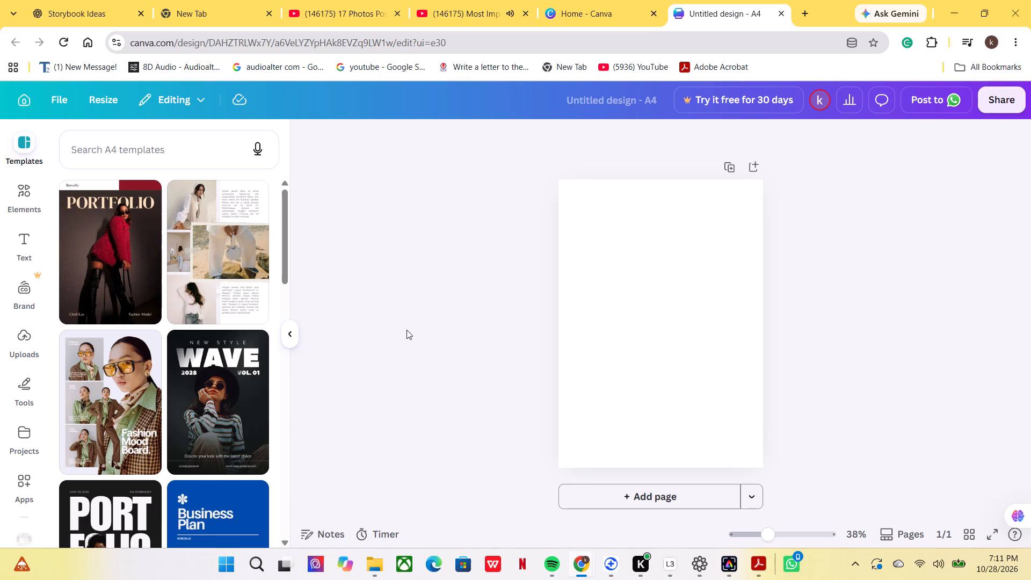
Upload the The_30_Day_Confidence_Quest_Complete PDF from Downloads a second time.
click(55, 95)
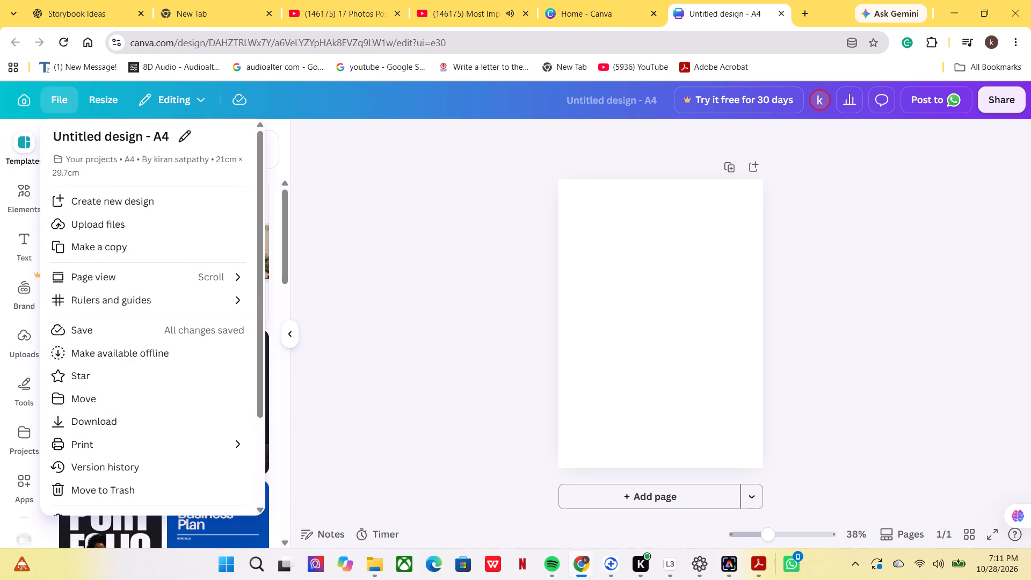
click(103, 229)
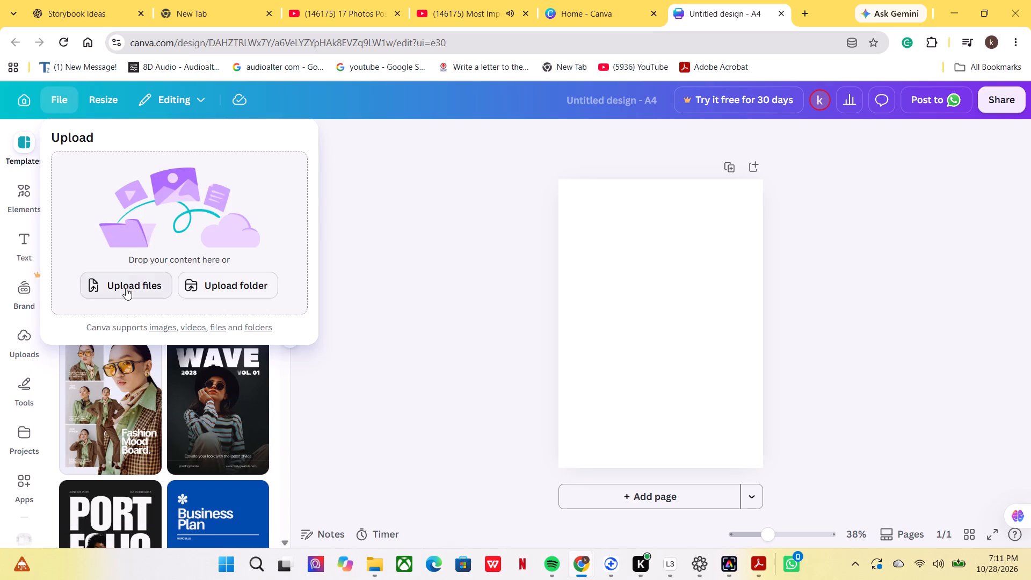
click(126, 288)
click(158, 137)
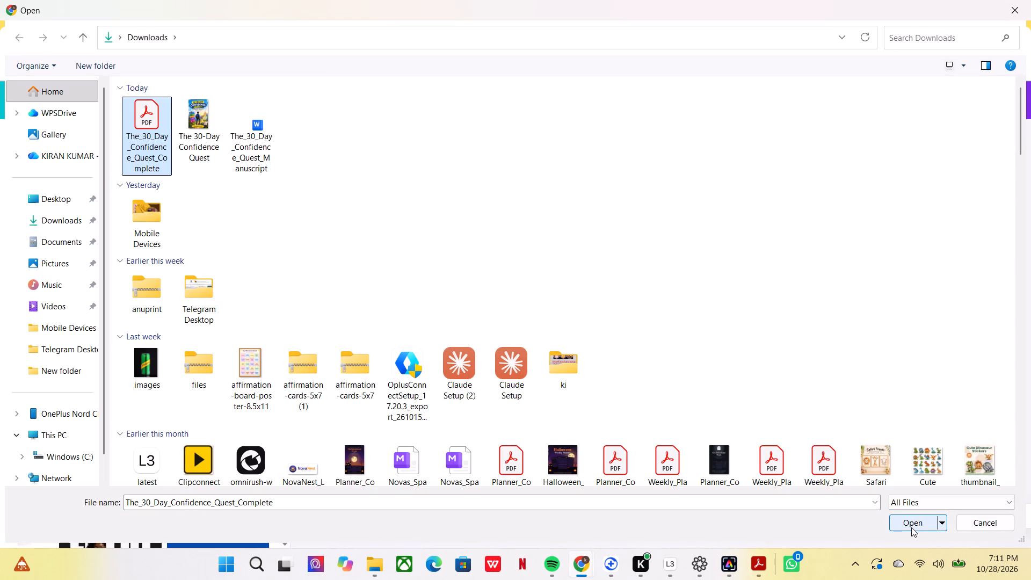
drag(680, 0, 642, 13)
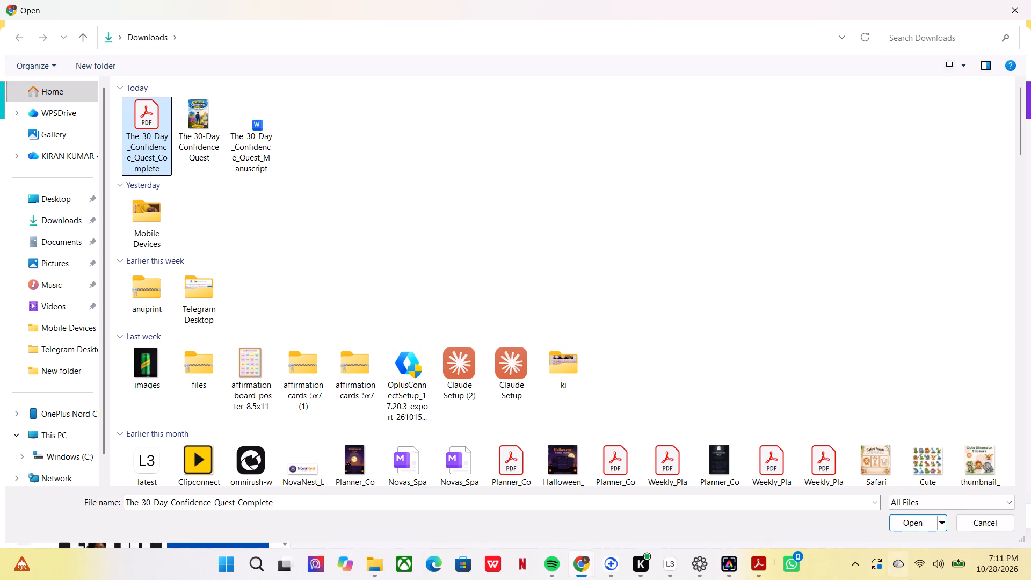
click(903, 524)
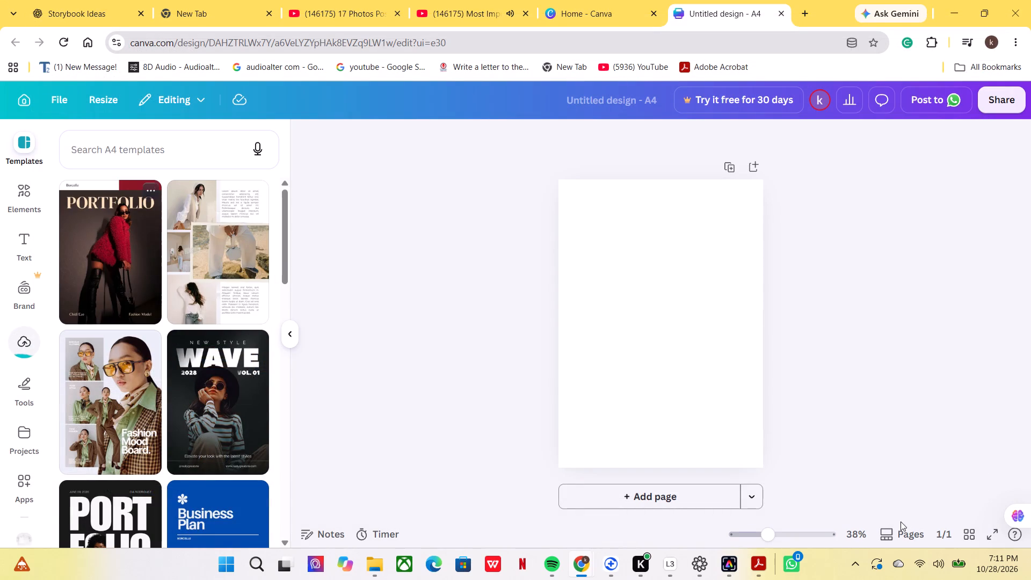
scroll(158, 200, up, 5)
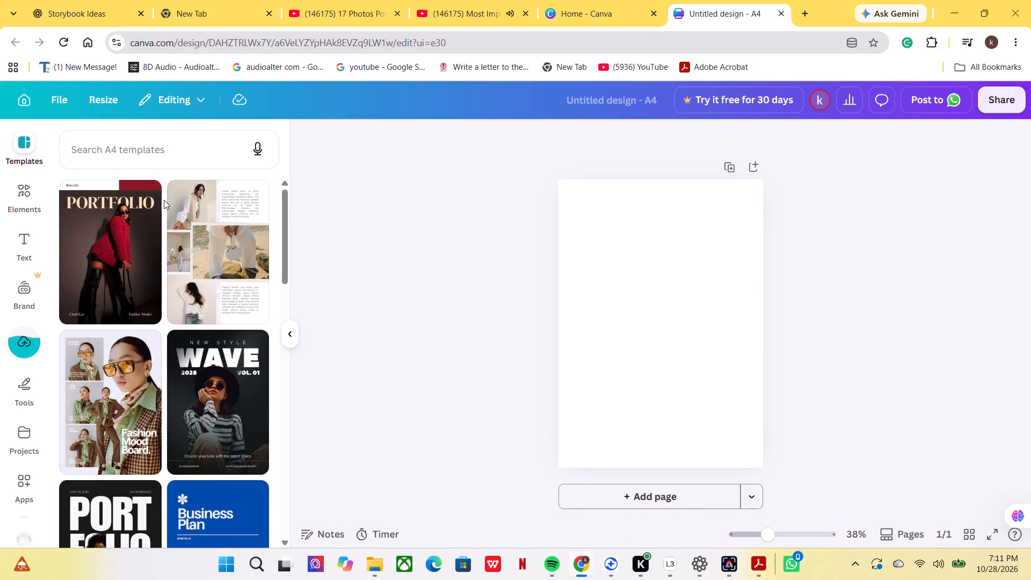
Open the newest uploaded The_30_Day_Confidence_Quest_Complete design and apply all 41 of its pages to the blank A4 document.
click(21, 343)
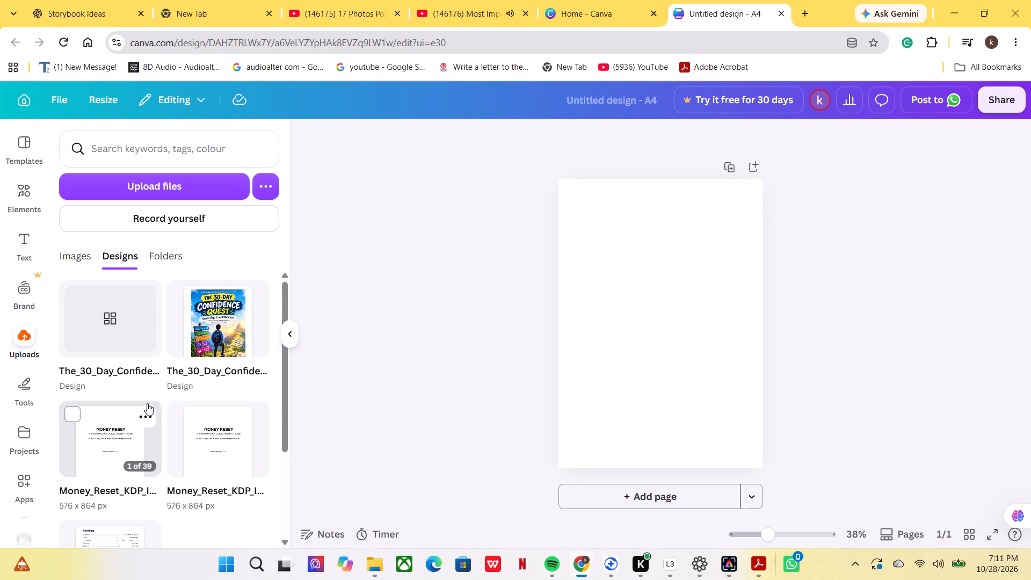
click(85, 320)
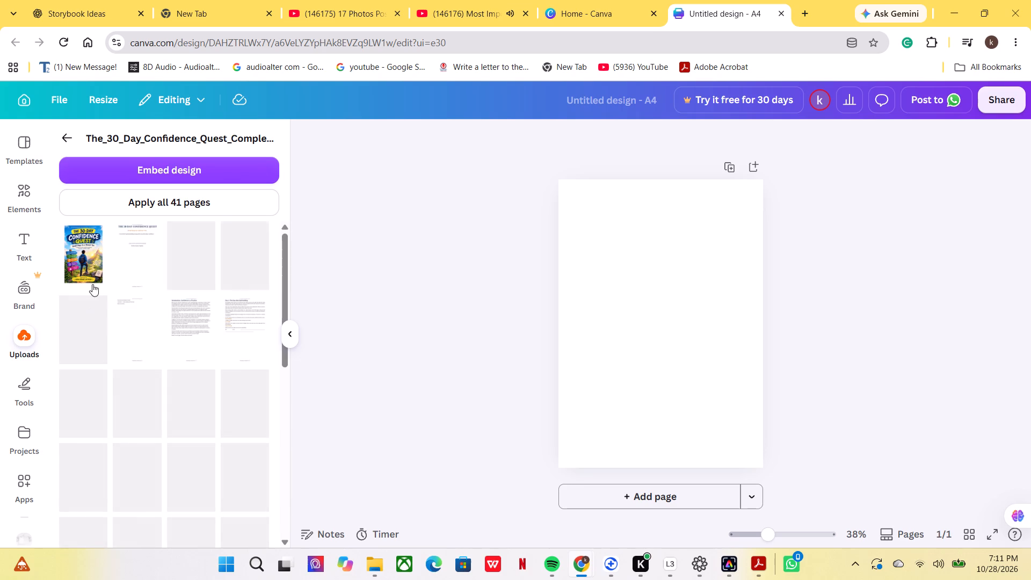
click(143, 201)
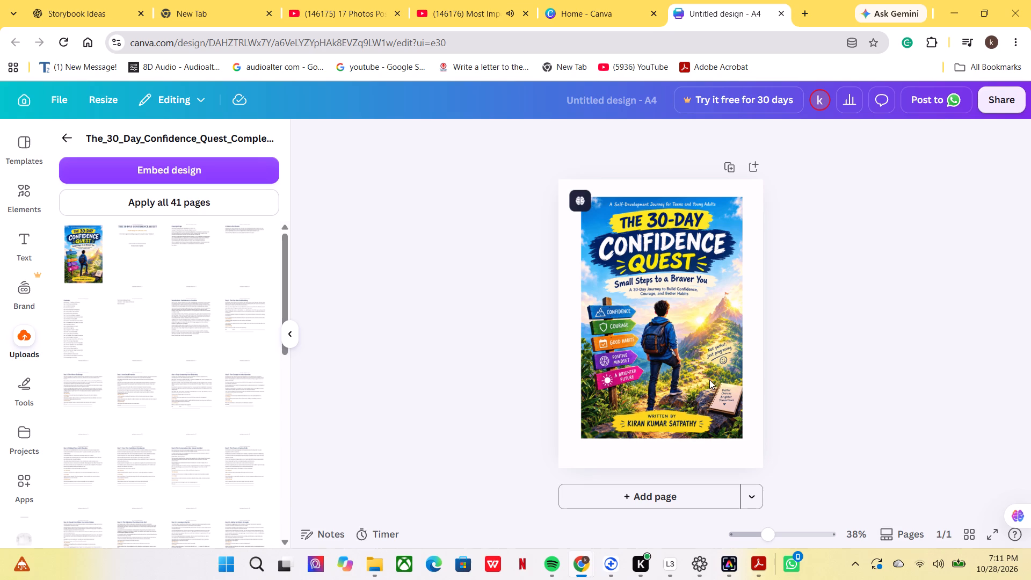
click(706, 322)
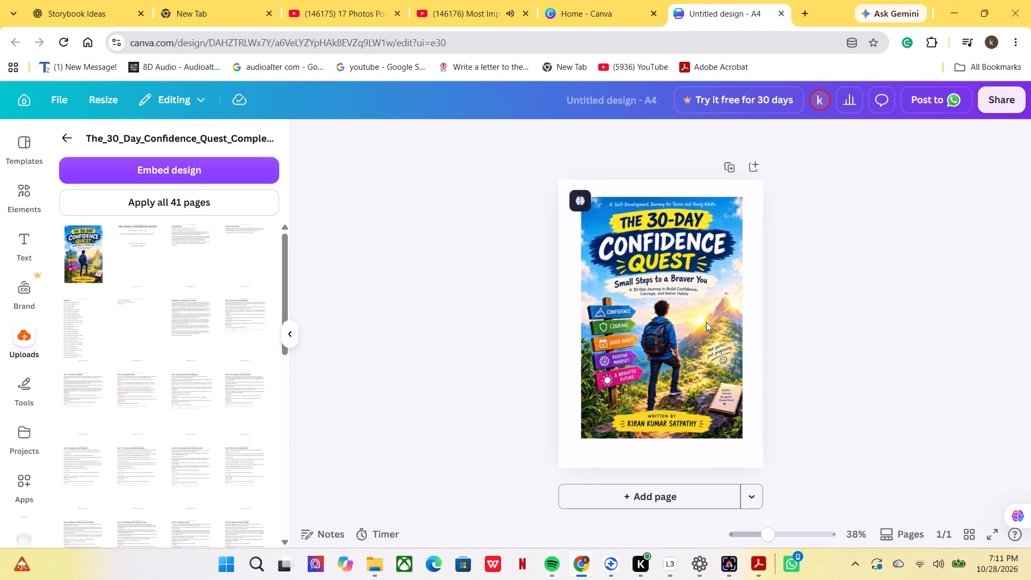
click(706, 321)
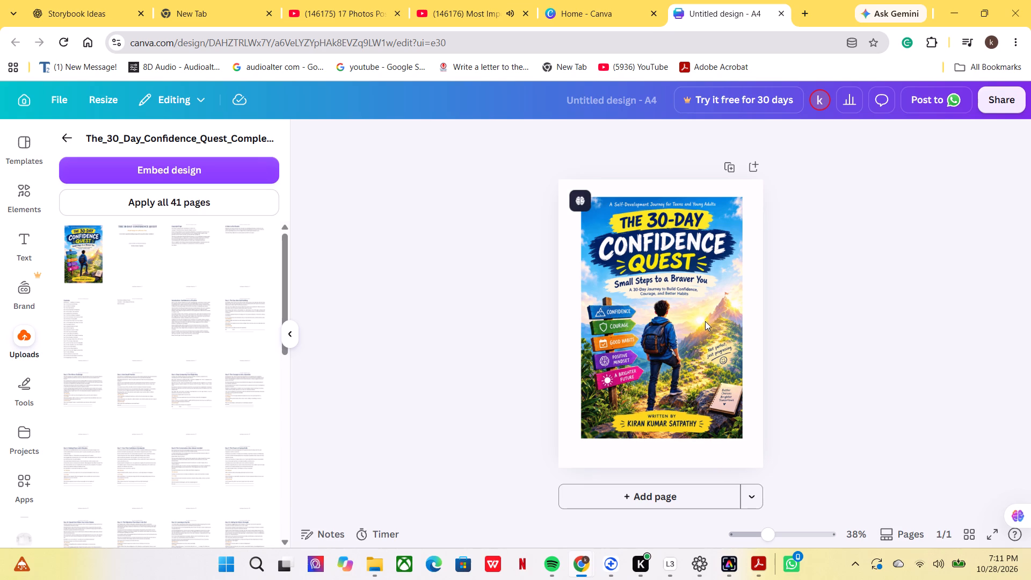
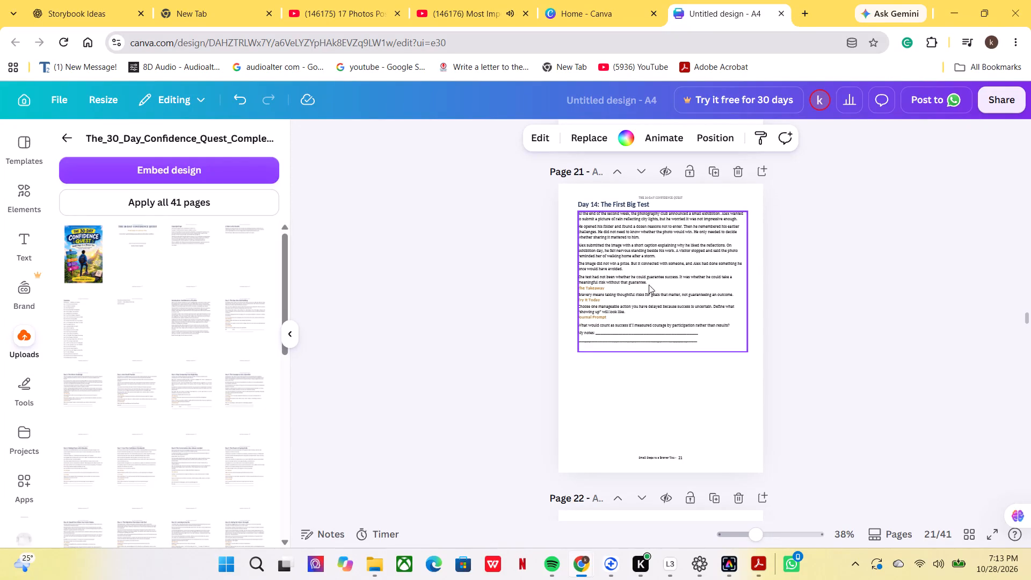
Adjust the size of the Day 14 body text block on page 21 and shift it slightly left and down.
click(546, 134)
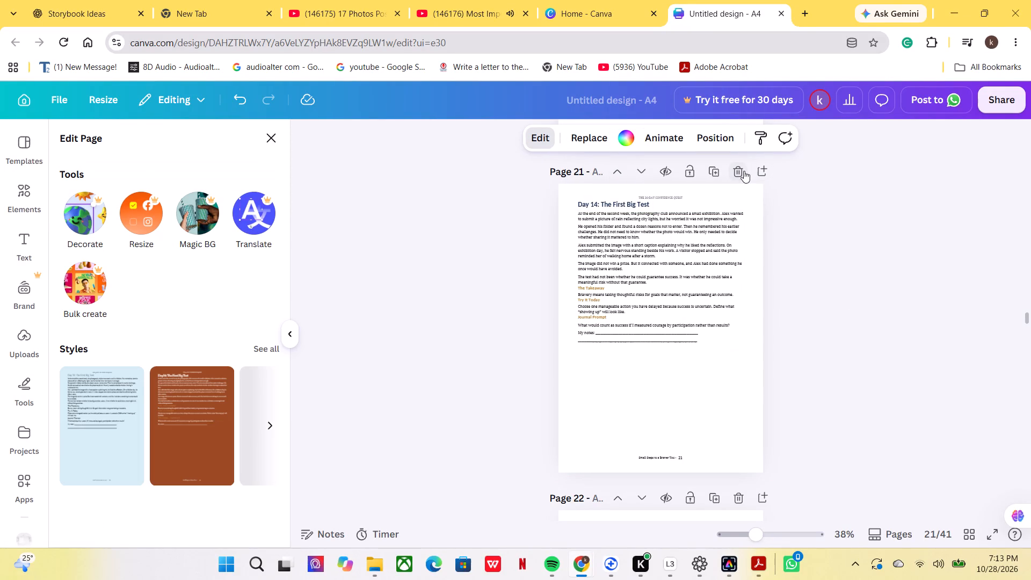
click(746, 343)
drag(744, 353, 745, 408)
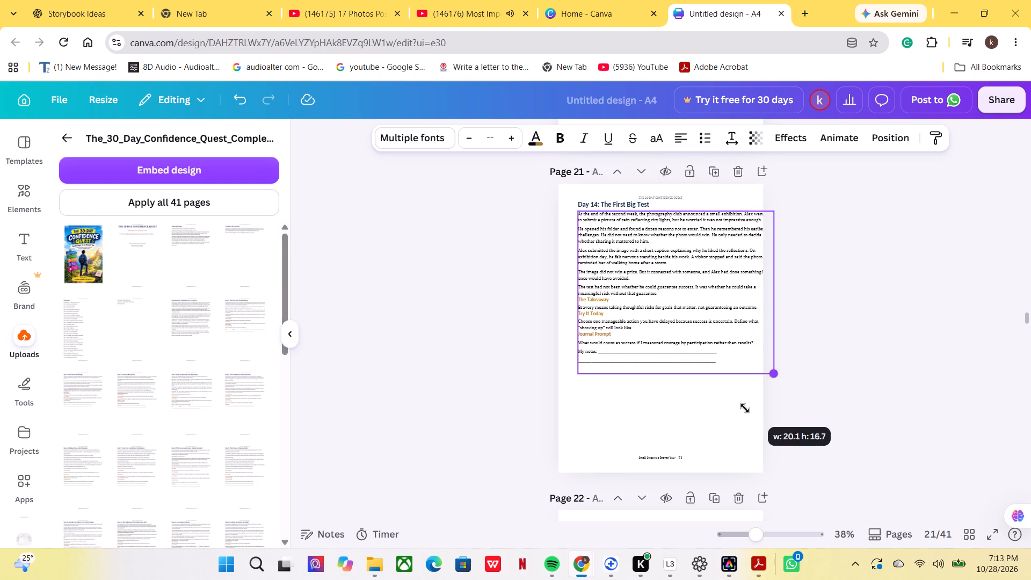
drag(745, 408, 722, 365)
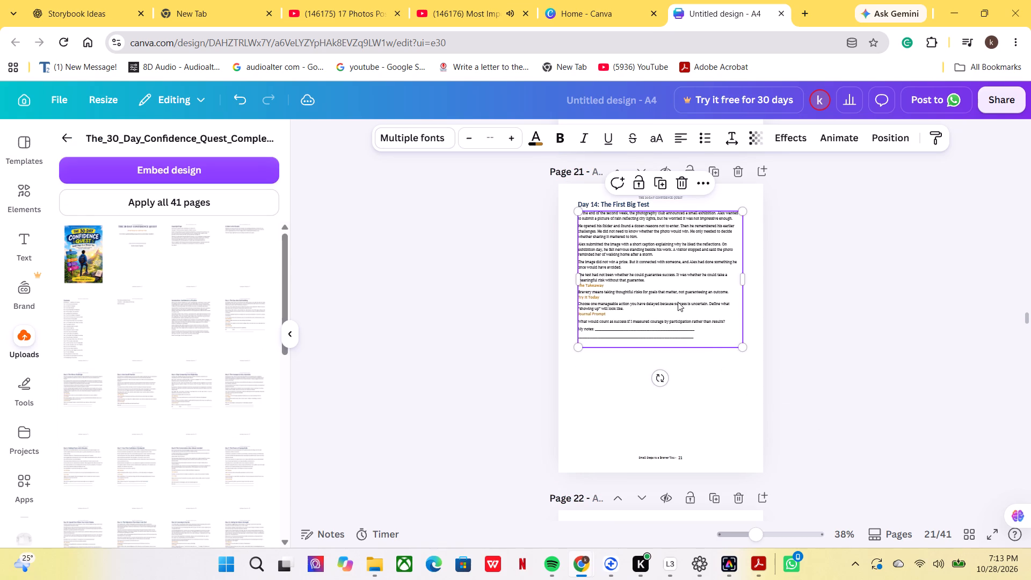
drag(654, 287, 643, 294)
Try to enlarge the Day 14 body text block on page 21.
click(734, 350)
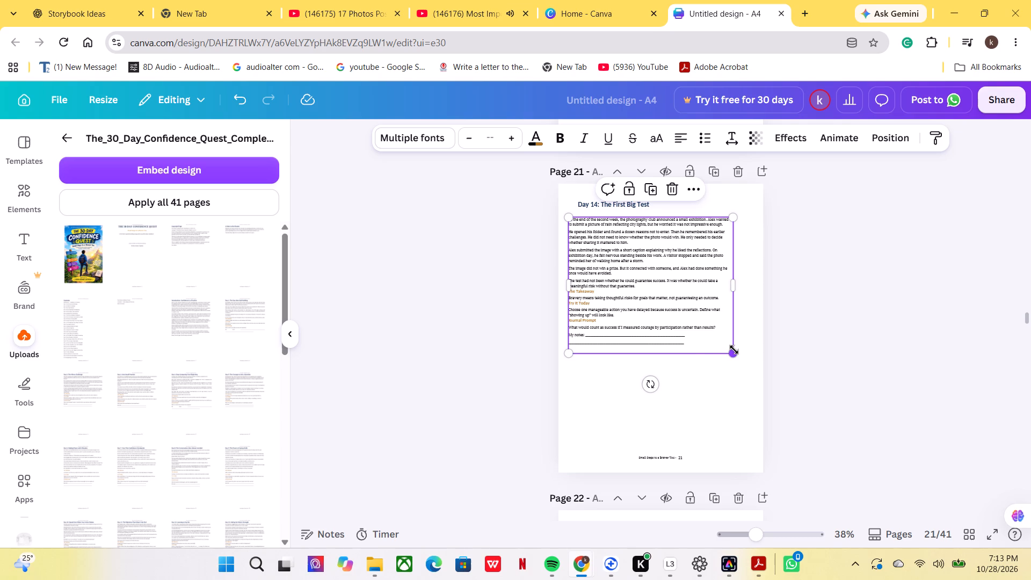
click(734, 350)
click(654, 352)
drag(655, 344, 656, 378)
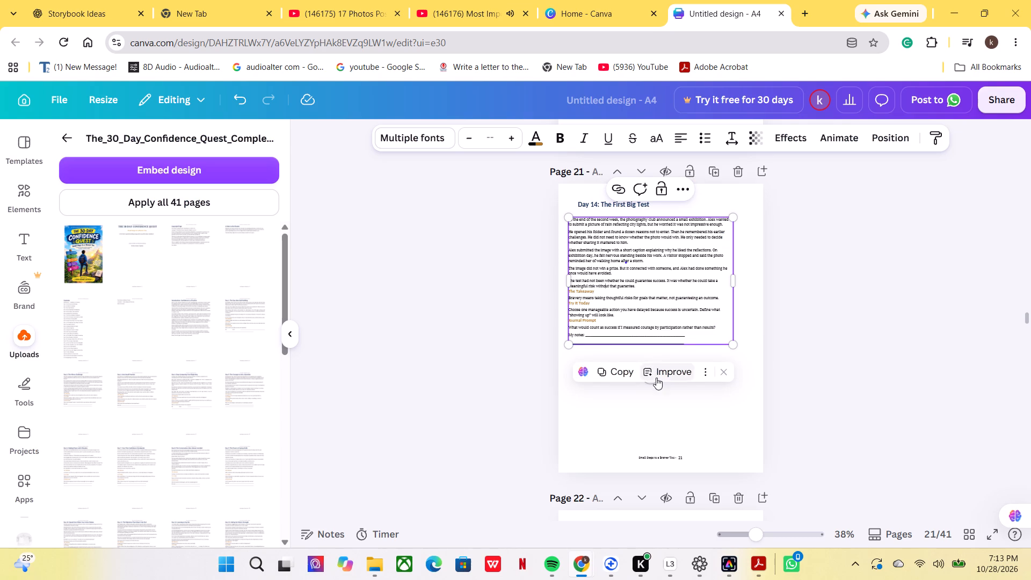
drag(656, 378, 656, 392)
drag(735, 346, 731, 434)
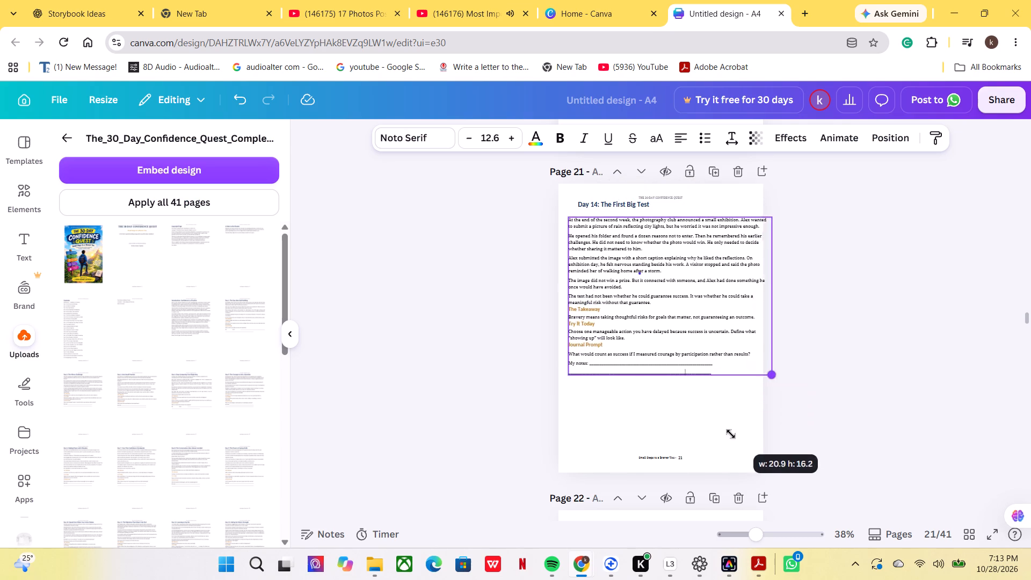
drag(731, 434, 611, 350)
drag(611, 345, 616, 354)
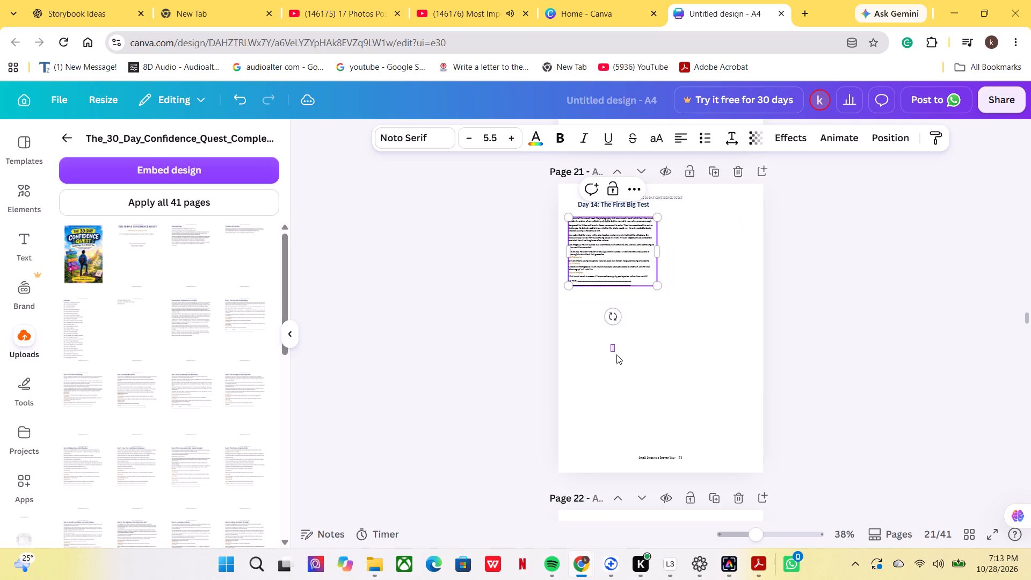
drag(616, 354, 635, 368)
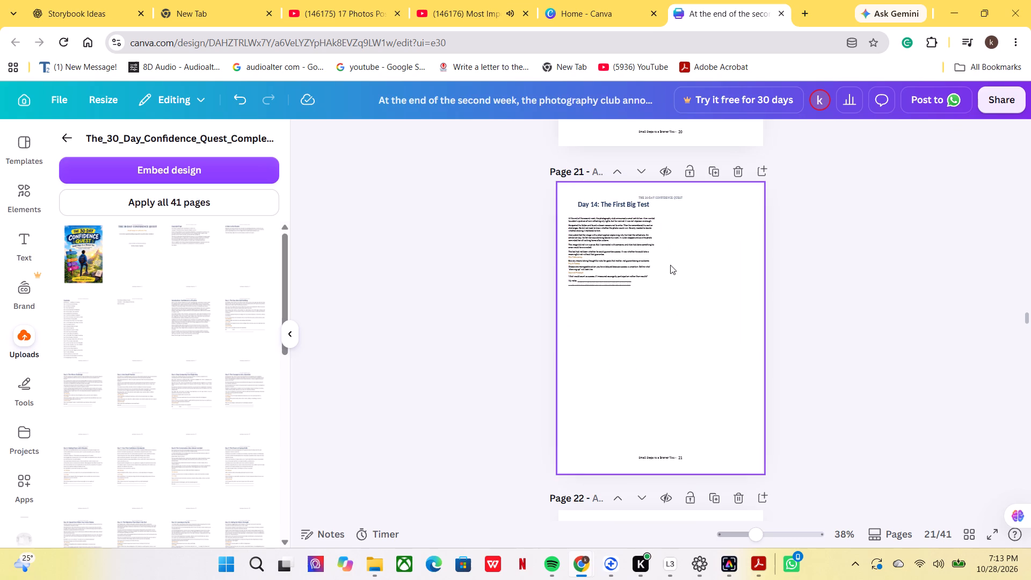
Scale up the Day 14 body text block on page 21 so it spans nearly the full page width.
click(622, 233)
drag(659, 288, 661, 294)
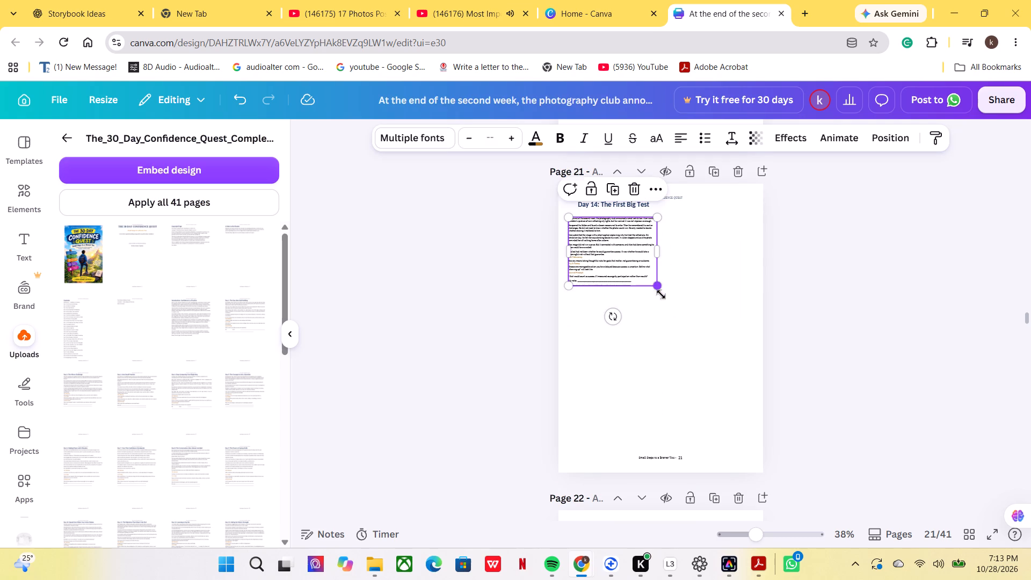
drag(661, 294, 698, 432)
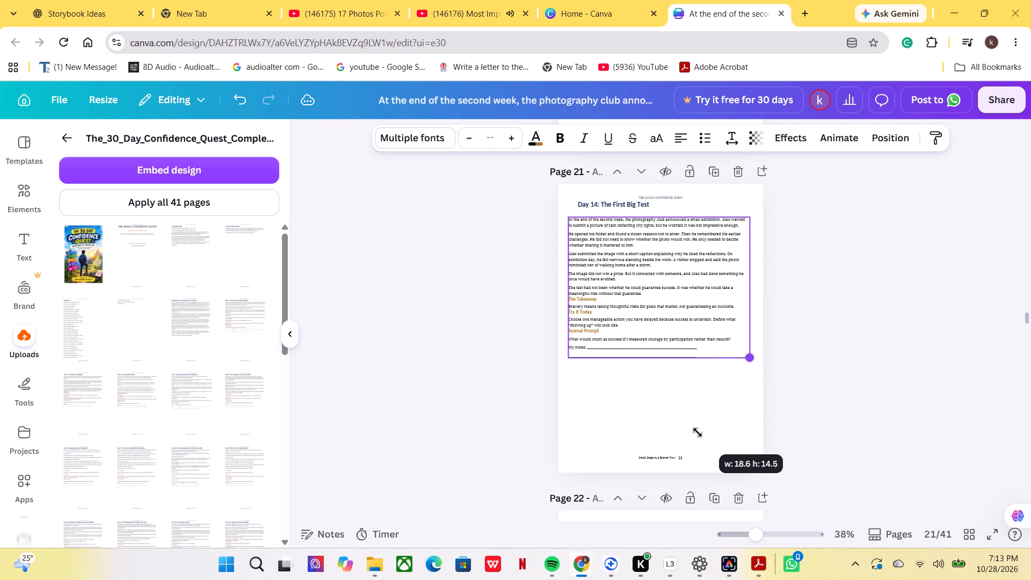
drag(698, 432, 698, 439)
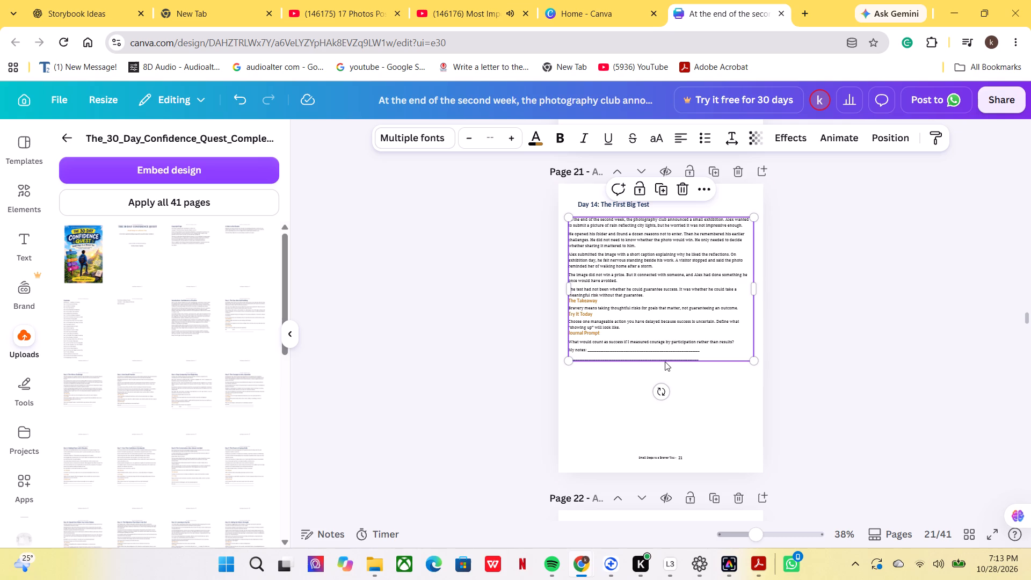
Set the font size of the heading "Day 14: The First Big Test" on page 21 to 27.
click(604, 204)
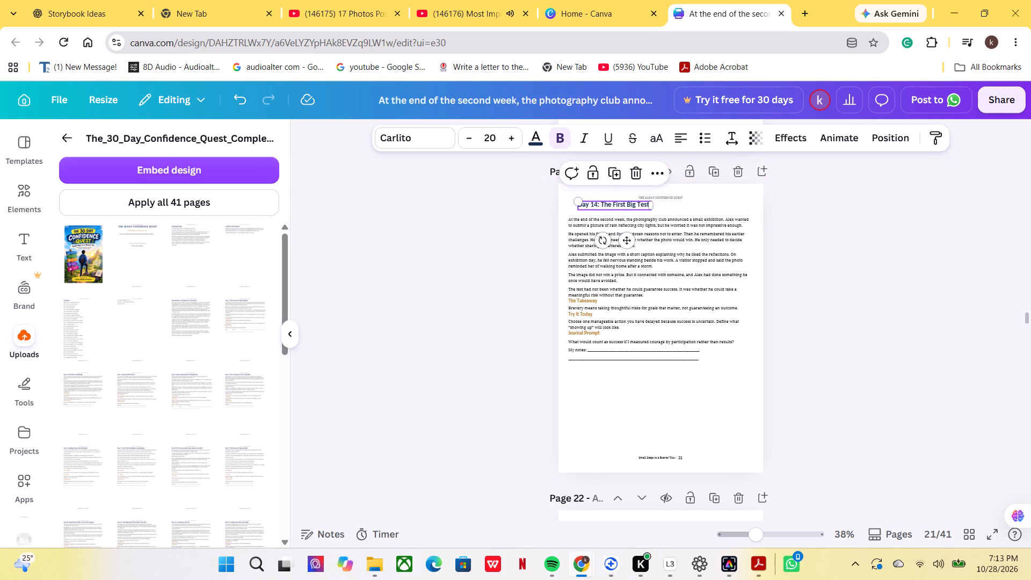
click(514, 142)
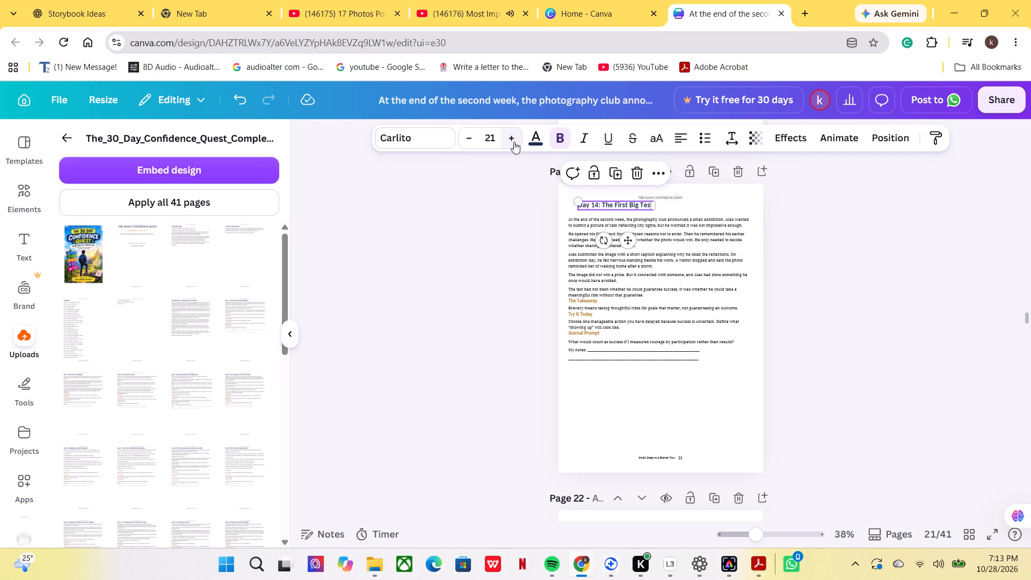
triple_click(514, 142)
triple_click(514, 142)
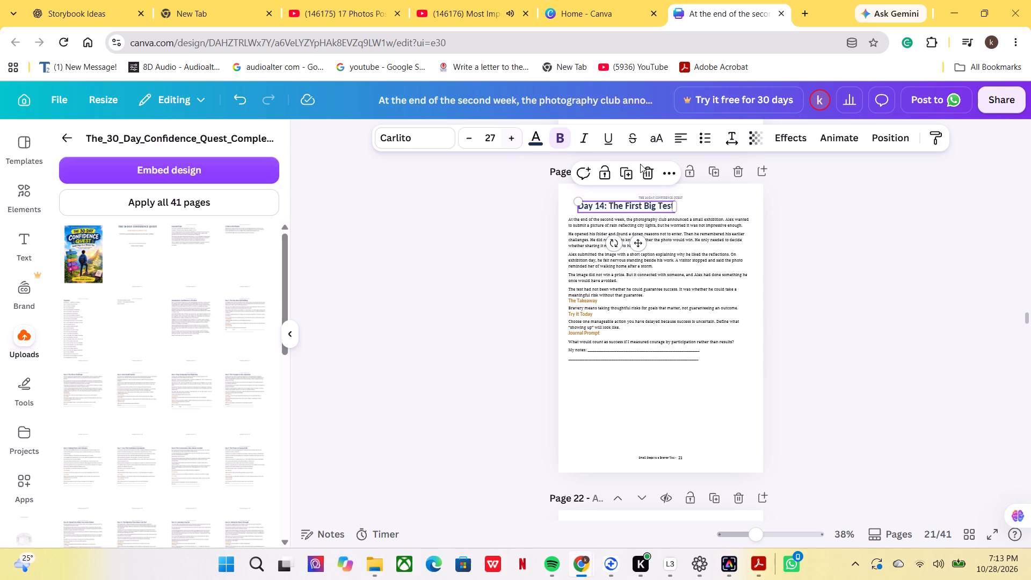
click(707, 198)
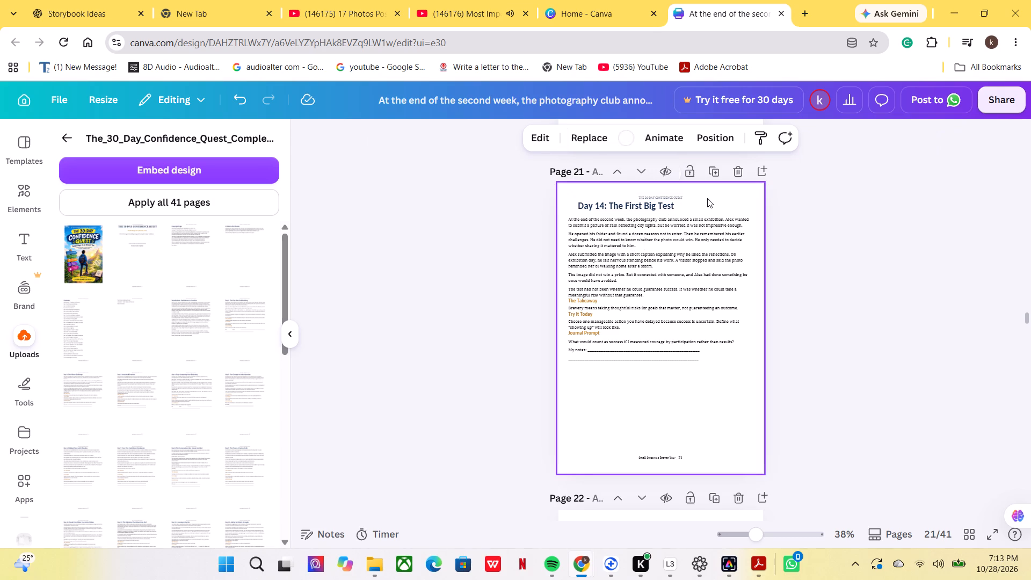
Move the Day 14 heading on page 21 left and slightly down, lining it up with the body text's left edge.
click(579, 205)
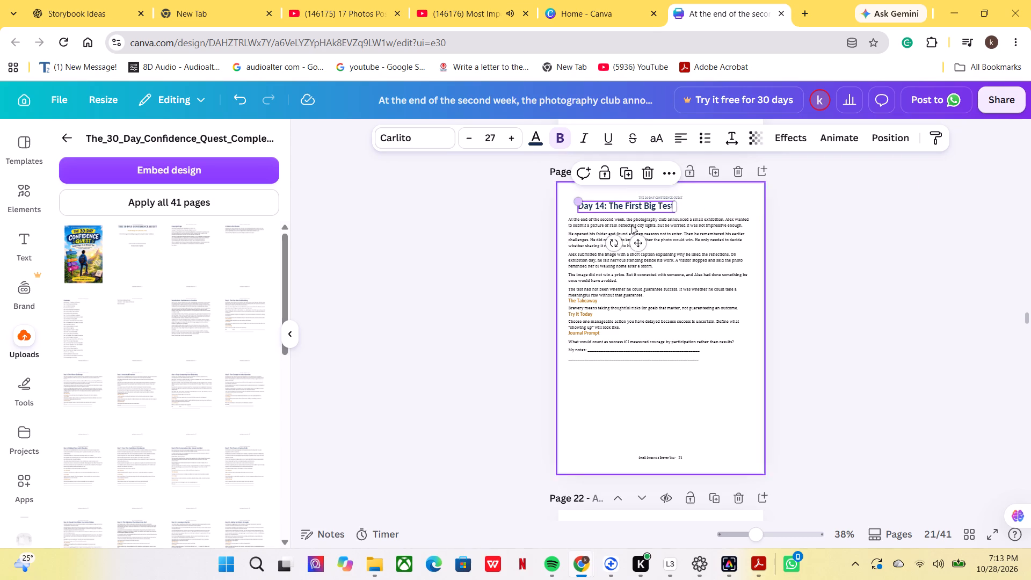
drag(638, 241, 630, 244)
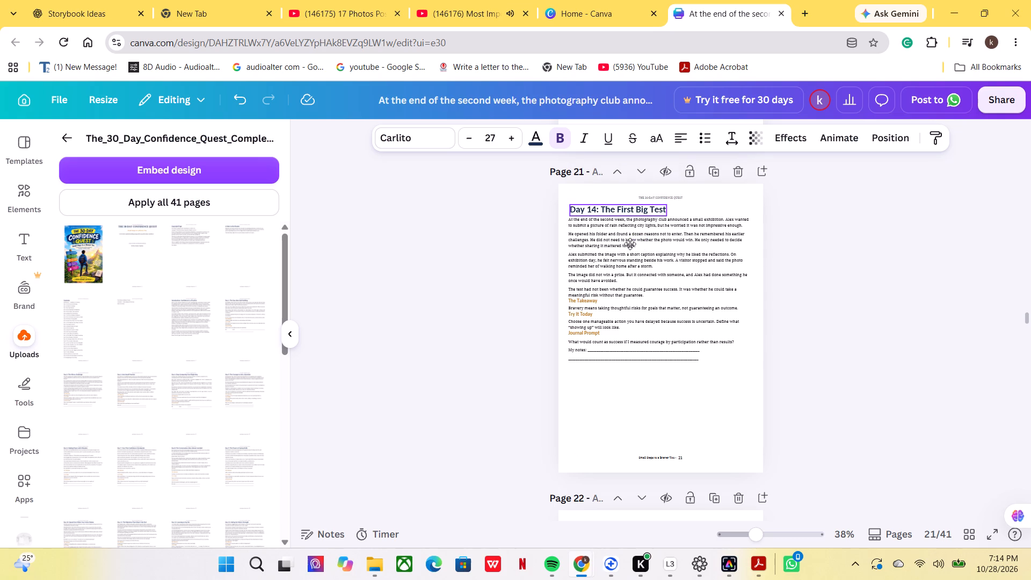
drag(630, 244, 629, 244)
click(828, 215)
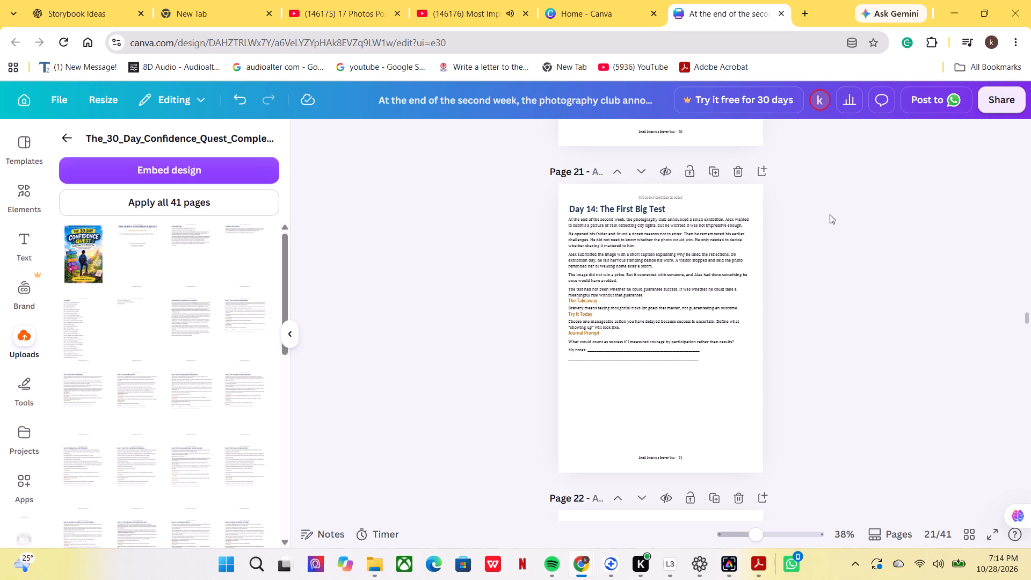
Set the font size of the heading "Day 13: Asking for Help Is Strength" on page 20 to 24.
scroll(828, 214, up, 5)
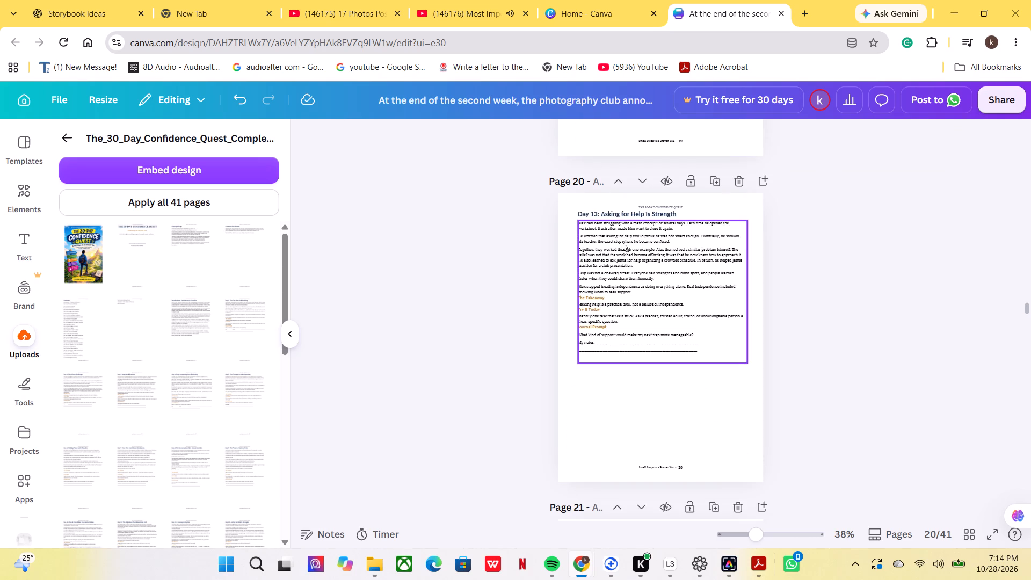
click(598, 213)
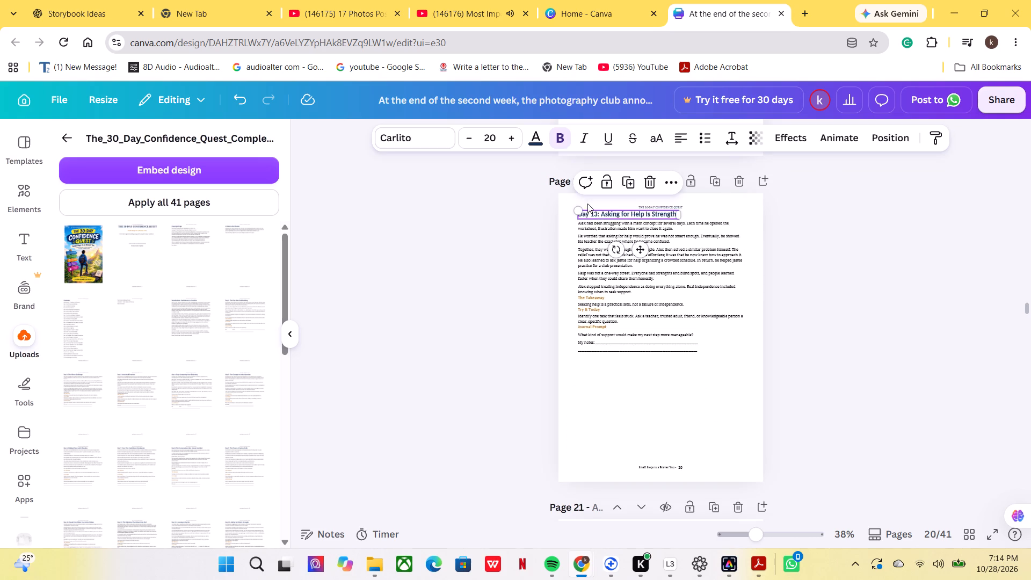
click(511, 139)
click(511, 139)
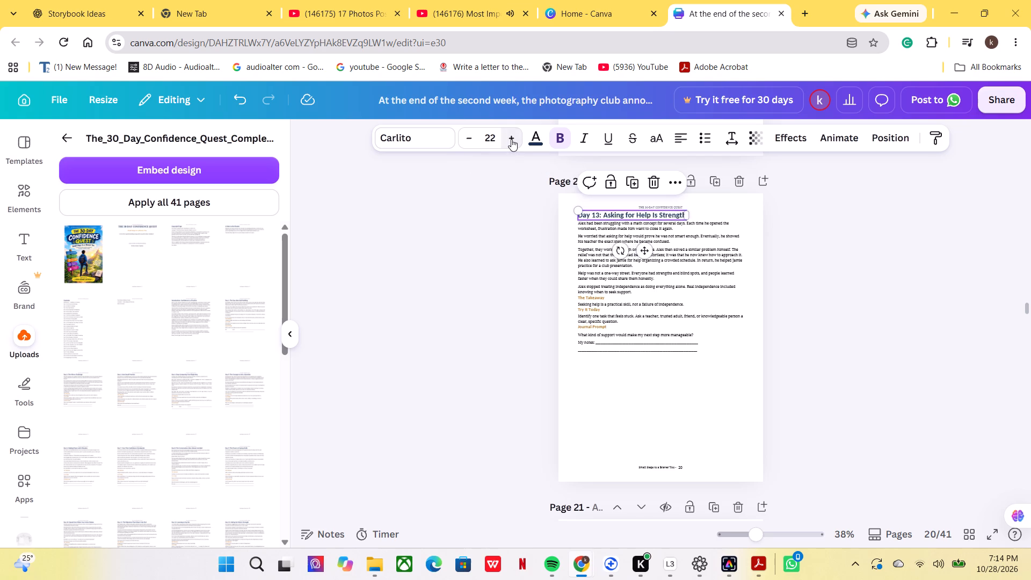
double_click(511, 139)
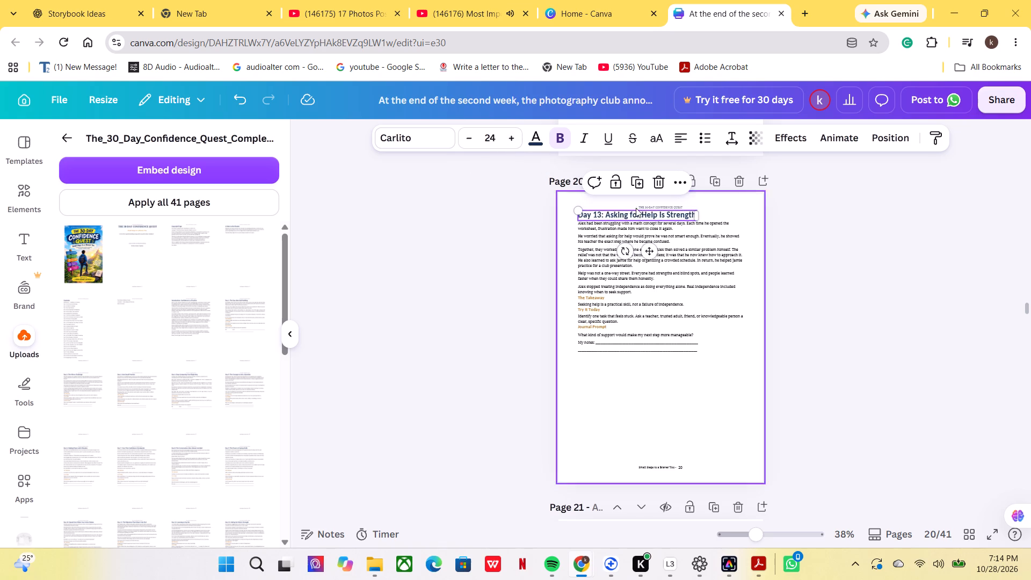
click(831, 233)
Set the font size of the heading "Day 12: Learning to Say No" on page 19 to 24.
scroll(821, 238, up, 5)
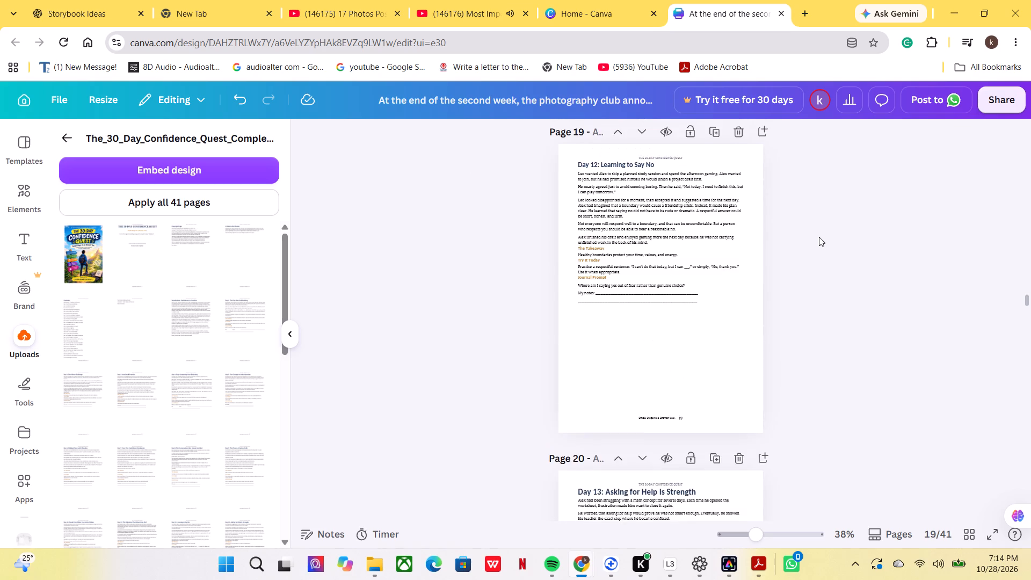
click(609, 223)
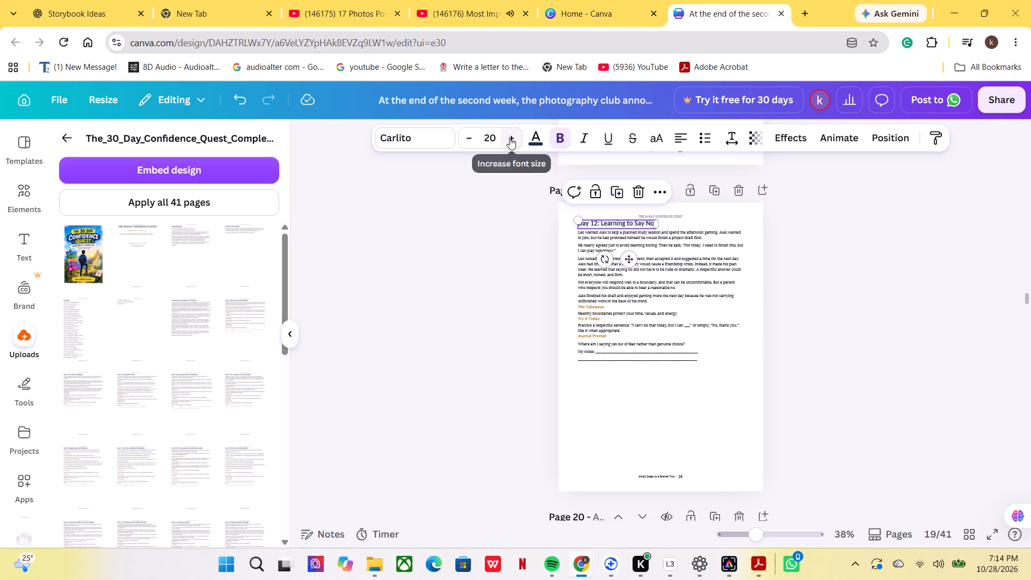
double_click(510, 137)
double_click(510, 137)
click(510, 137)
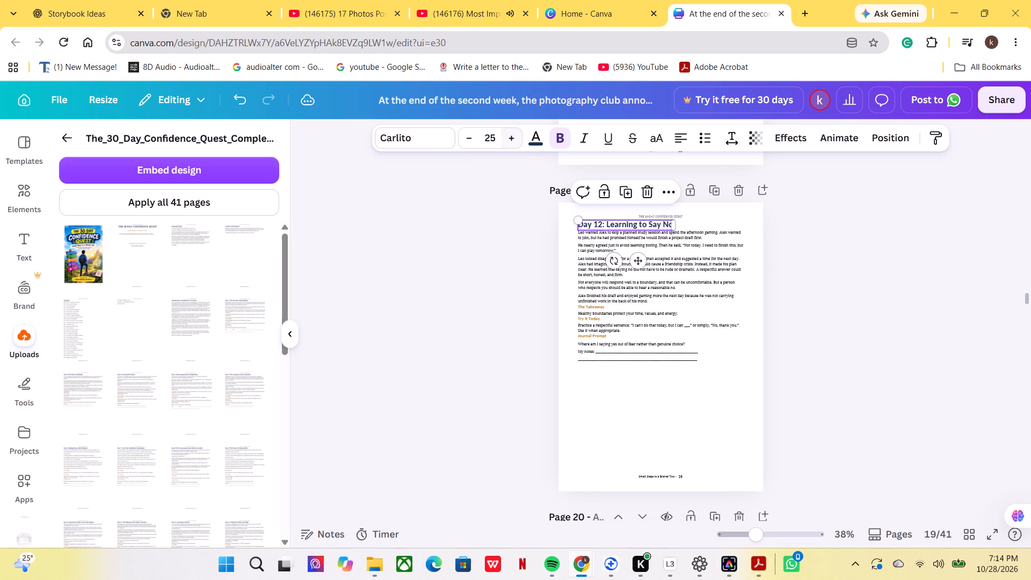
click(466, 139)
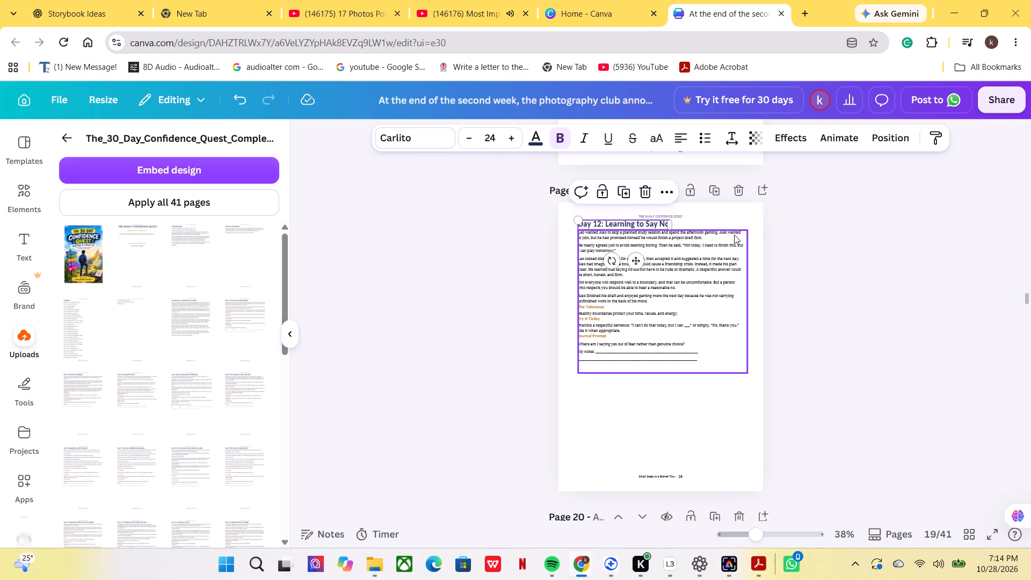
Set the font size of the heading "Day 11: The Rejection That Wasn't the End" on page 18 to 24.
scroll(735, 235, up, 3)
click(640, 303)
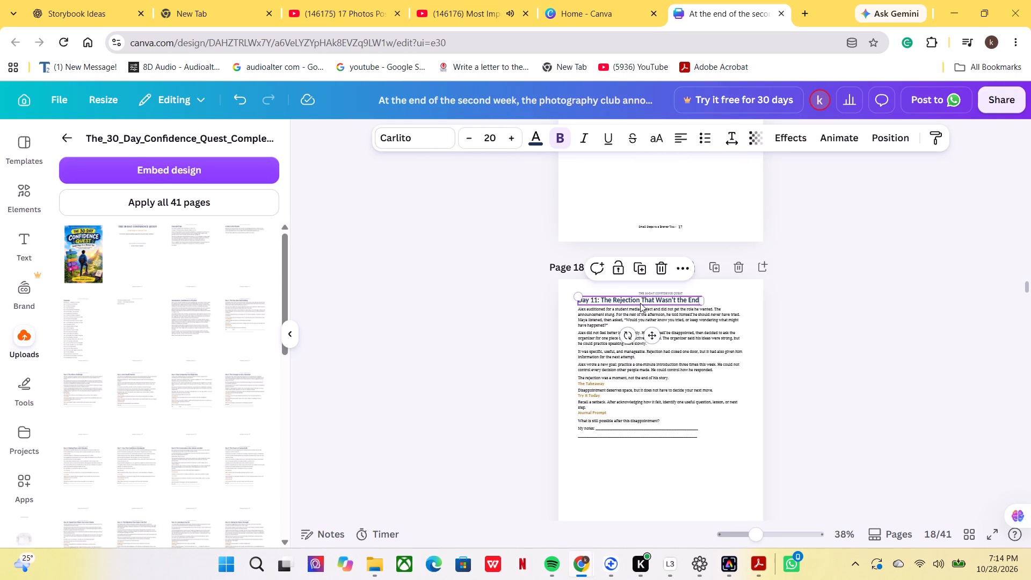
double_click(511, 135)
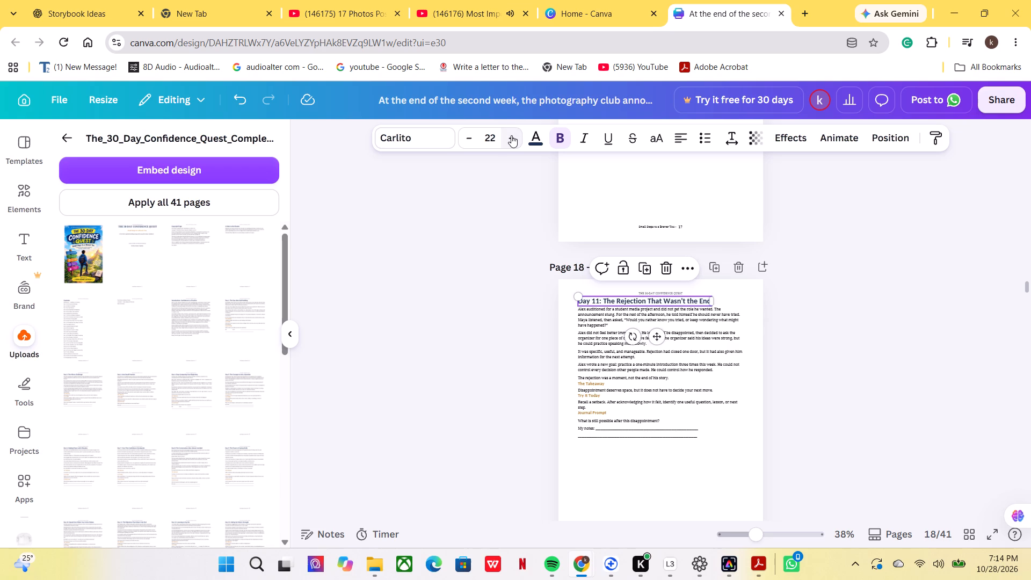
double_click(511, 135)
Set the font size of the heading "Day 10: Speak Even When Your Voice Shakes" on page 17 to 24.
scroll(891, 284, up, 4)
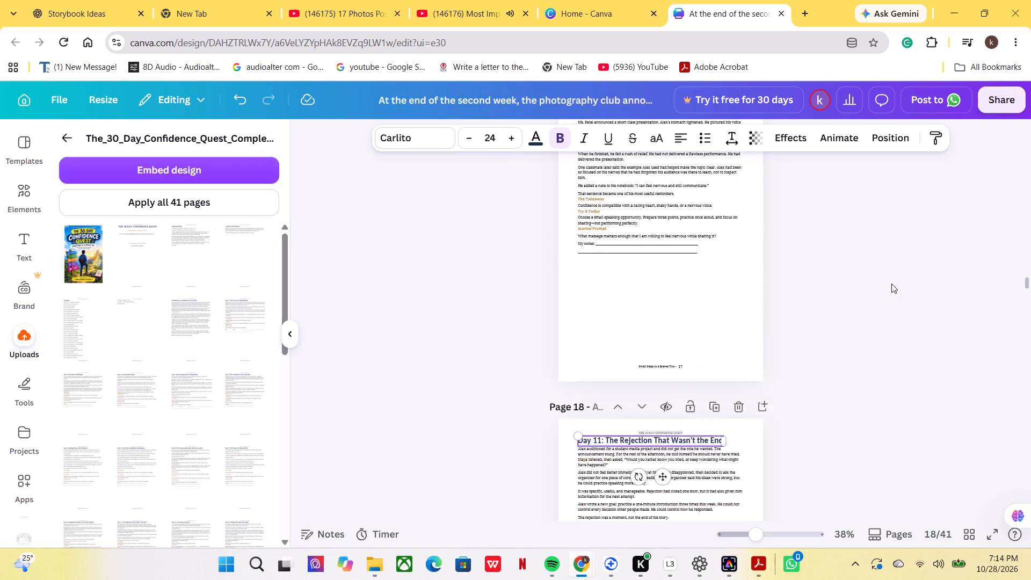
click(607, 241)
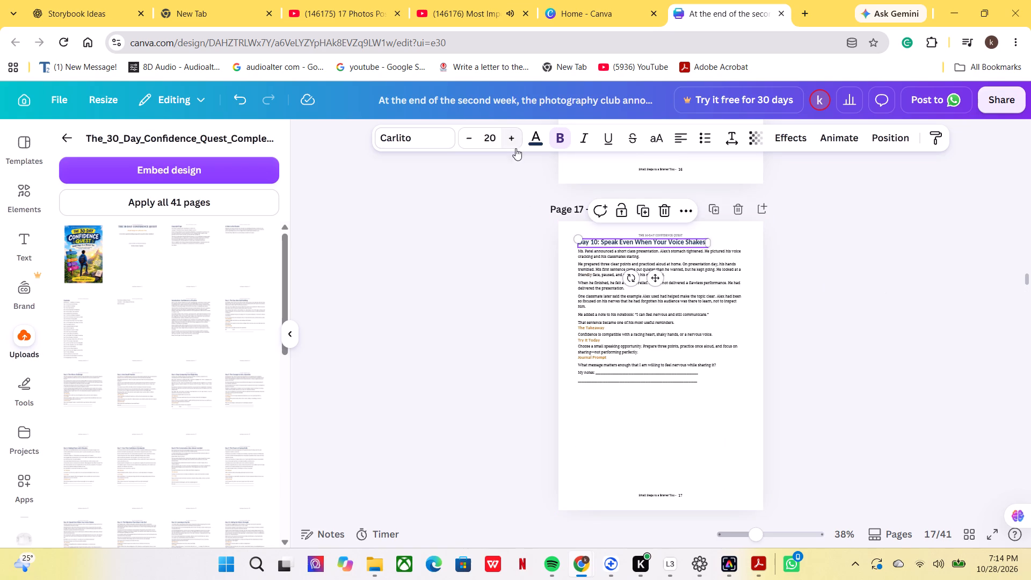
triple_click(513, 142)
click(513, 142)
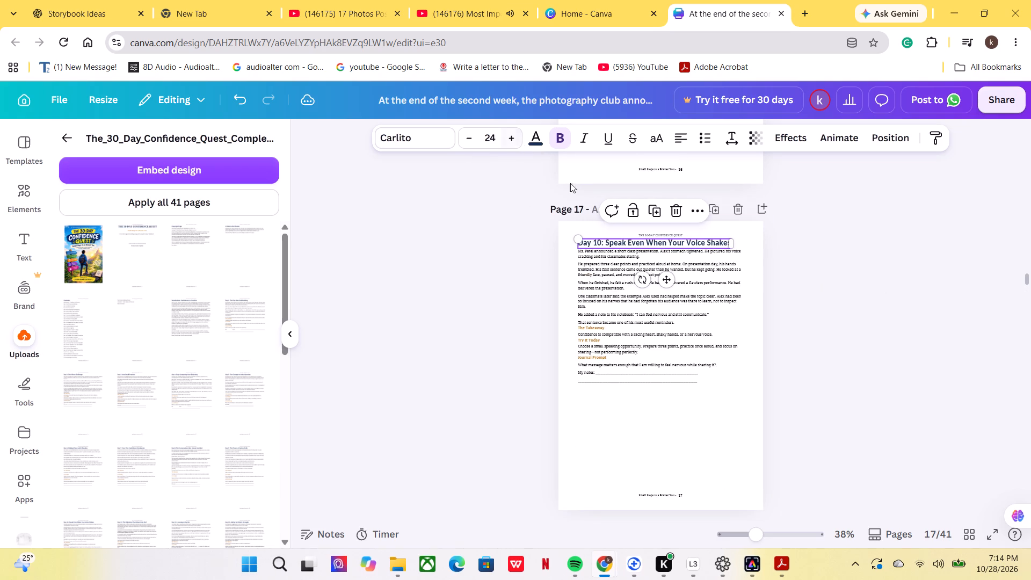
Set the font size of the heading "Day 9: The Power of Saying Hello" on page 16 to 24.
scroll(832, 235, up, 5)
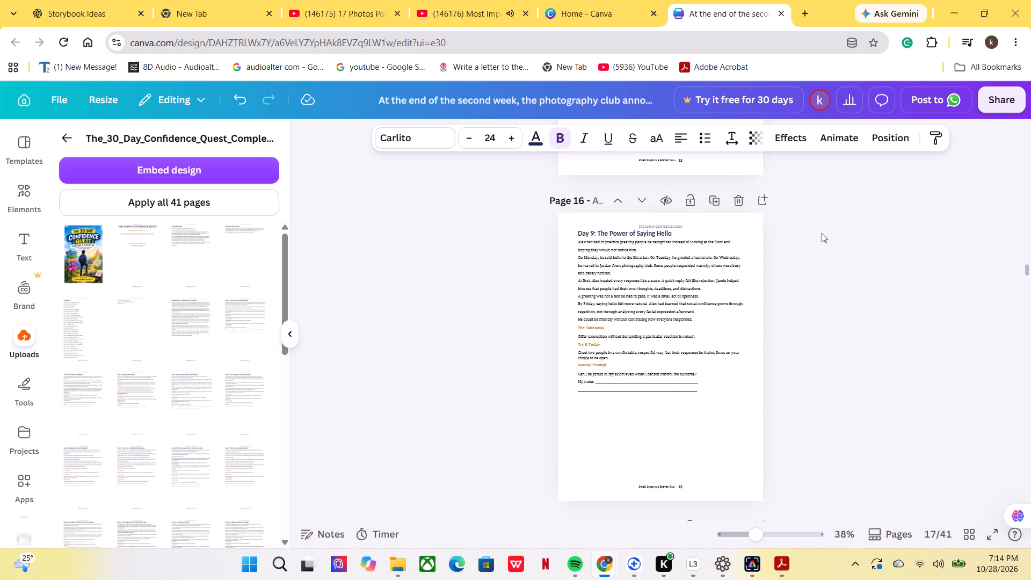
click(630, 248)
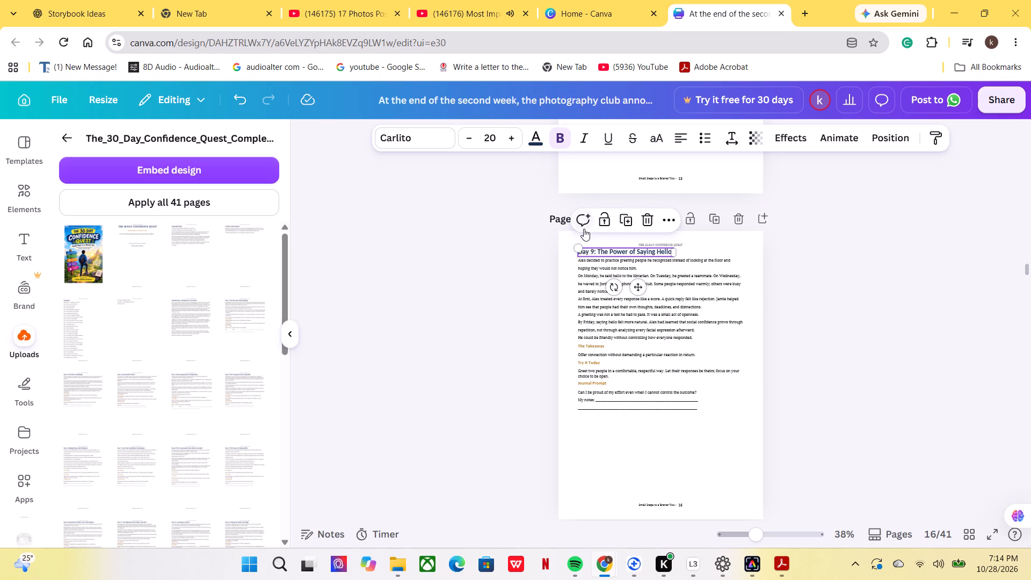
triple_click(513, 136)
click(513, 136)
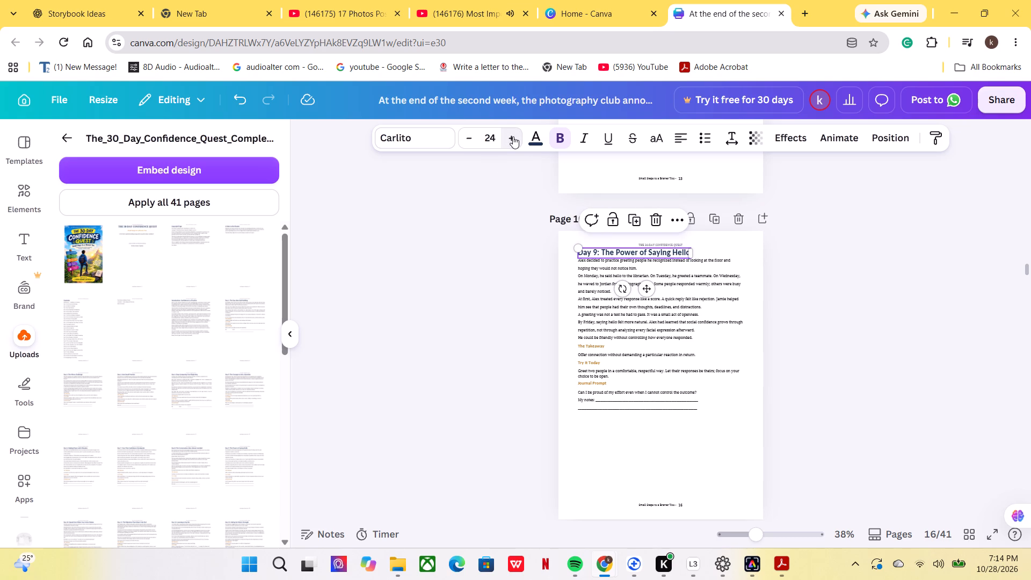
Set the font size of the heading "Day 8: The Conversation Alex Almost Avoided" on page 15 to 24.
scroll(877, 373, up, 3)
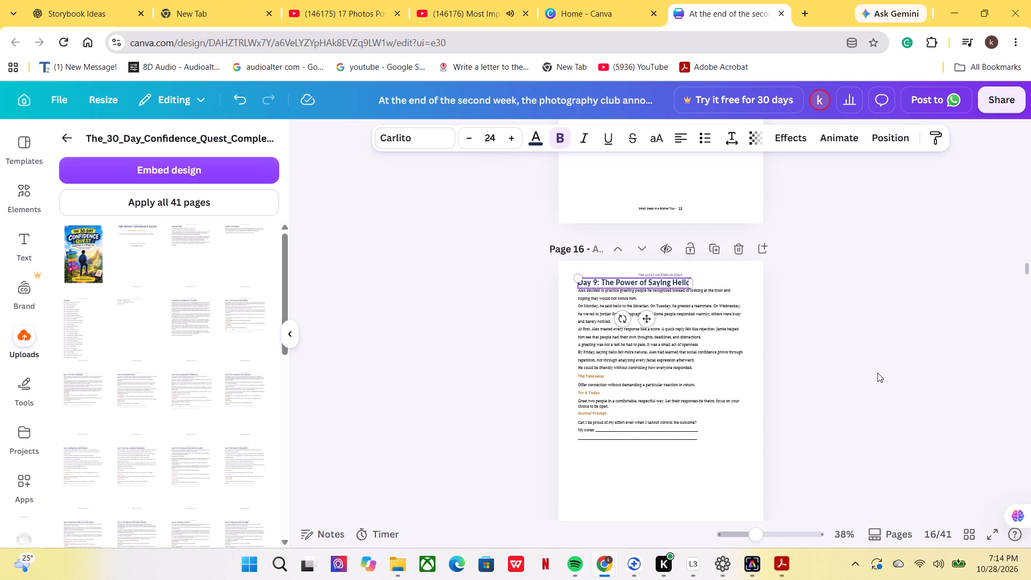
scroll(877, 373, up, 2)
click(596, 260)
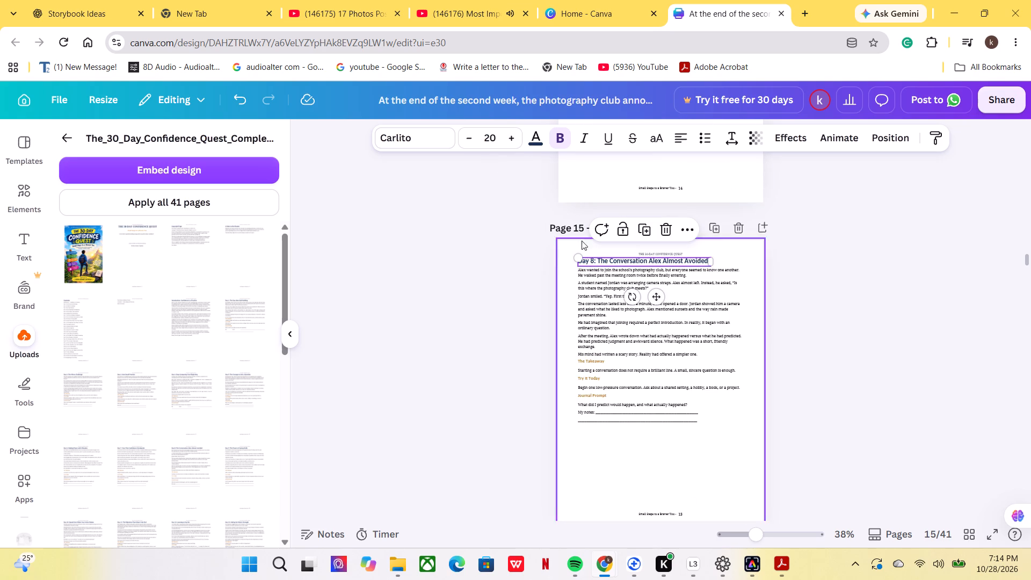
triple_click(513, 141)
click(513, 141)
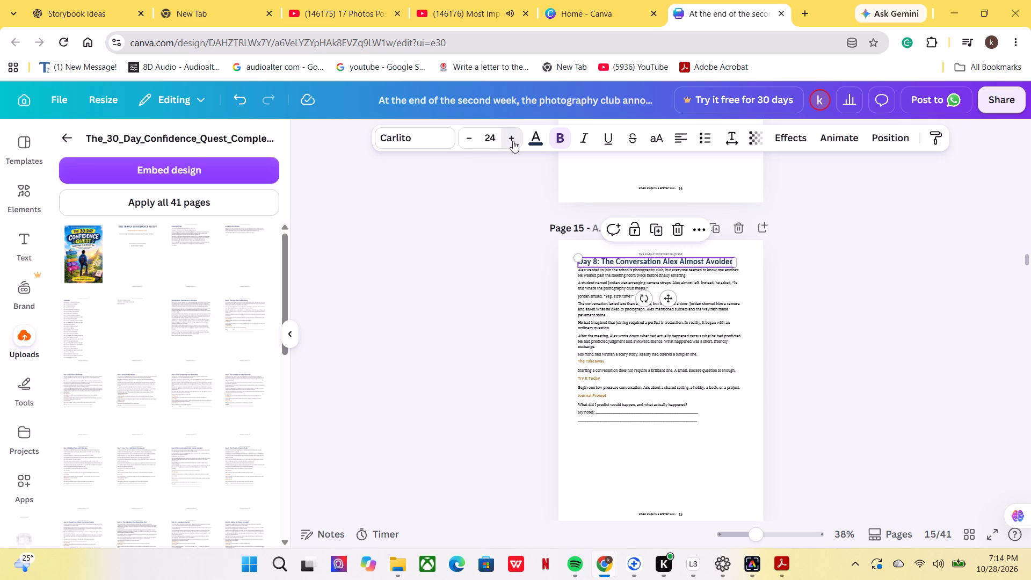
Set the font size of the heading "Day 7: Your First Confidence Checkpoint" on page 14 to 24.
scroll(1030, 407, up, 3)
scroll(814, 431, up, 2)
scroll(631, 376, up, 4)
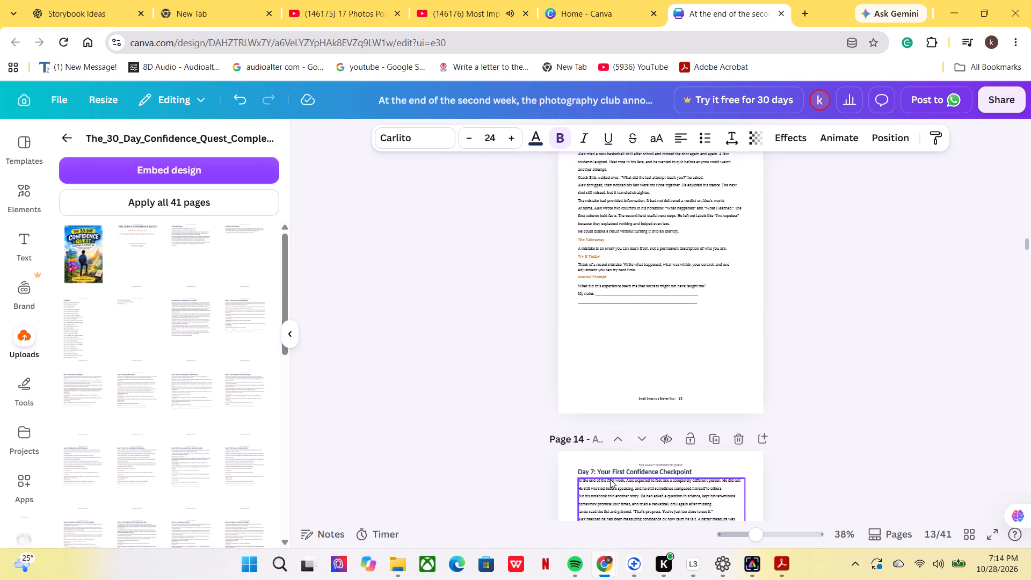
click(609, 467)
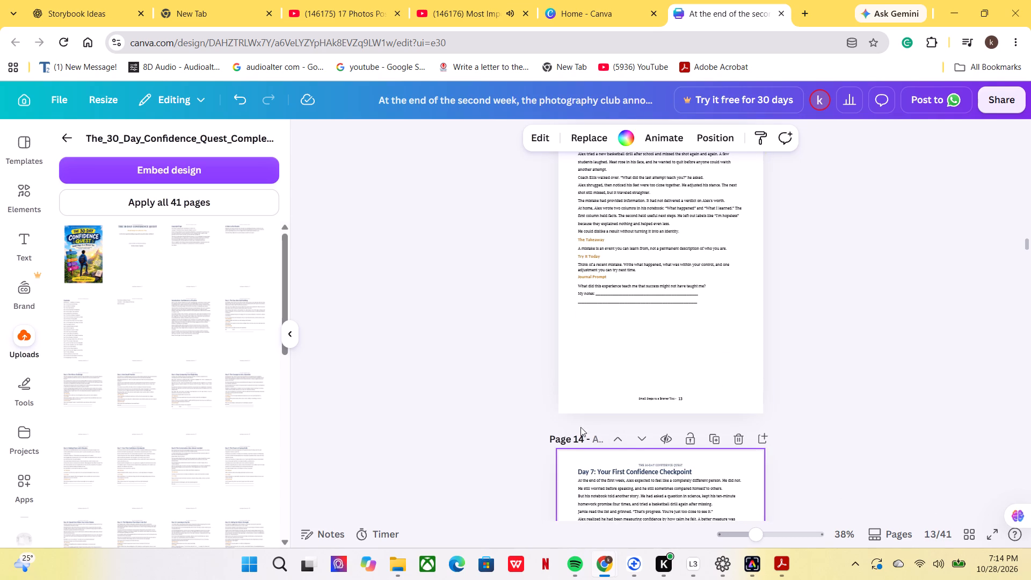
click(628, 467)
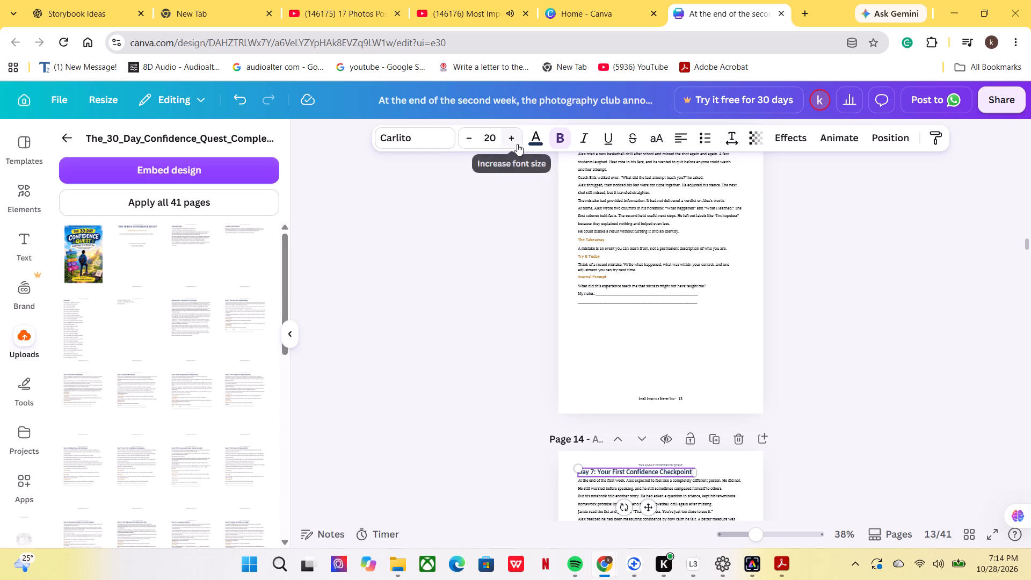
click(510, 141)
double_click(510, 141)
click(510, 140)
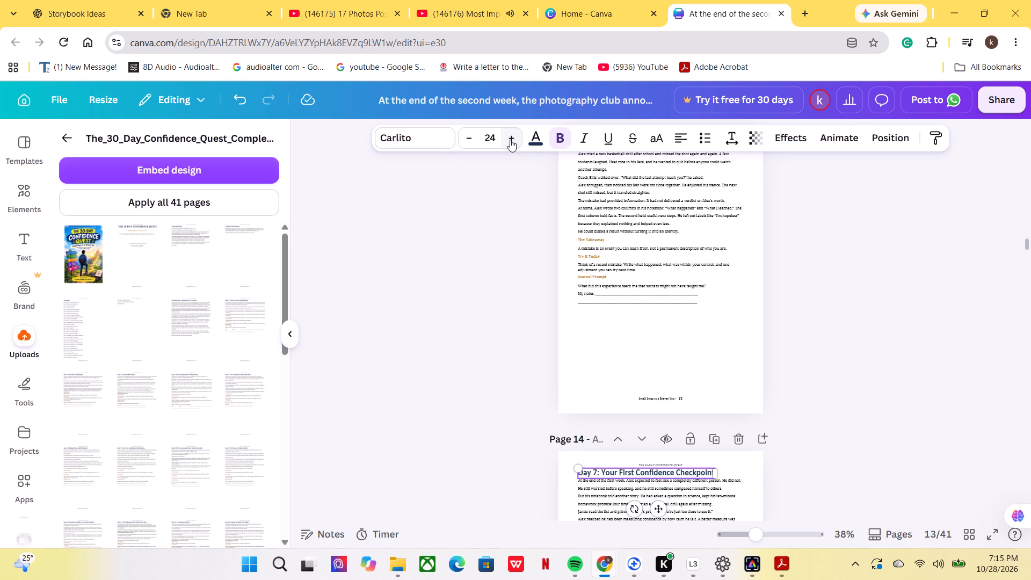
Set the font size of the heading "Day 6: Making Peace with Mistakes" on page 13 to 24.
scroll(833, 353, up, 3)
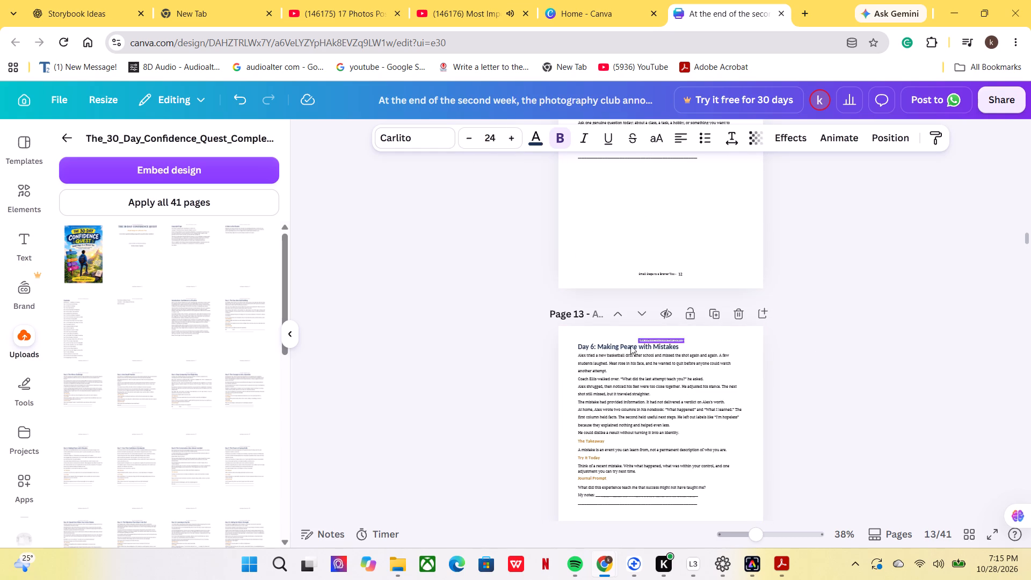
click(628, 350)
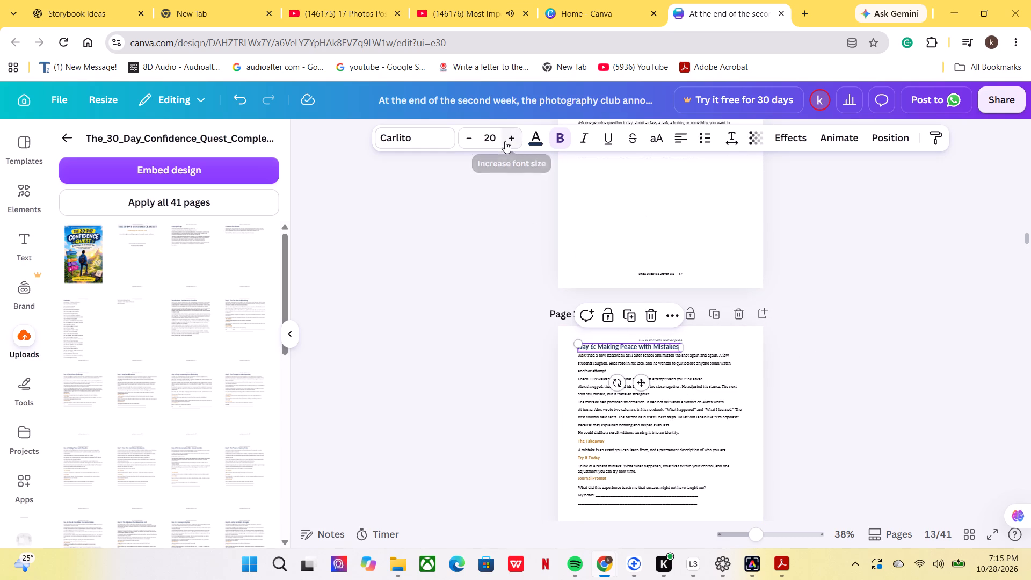
triple_click(509, 140)
click(509, 140)
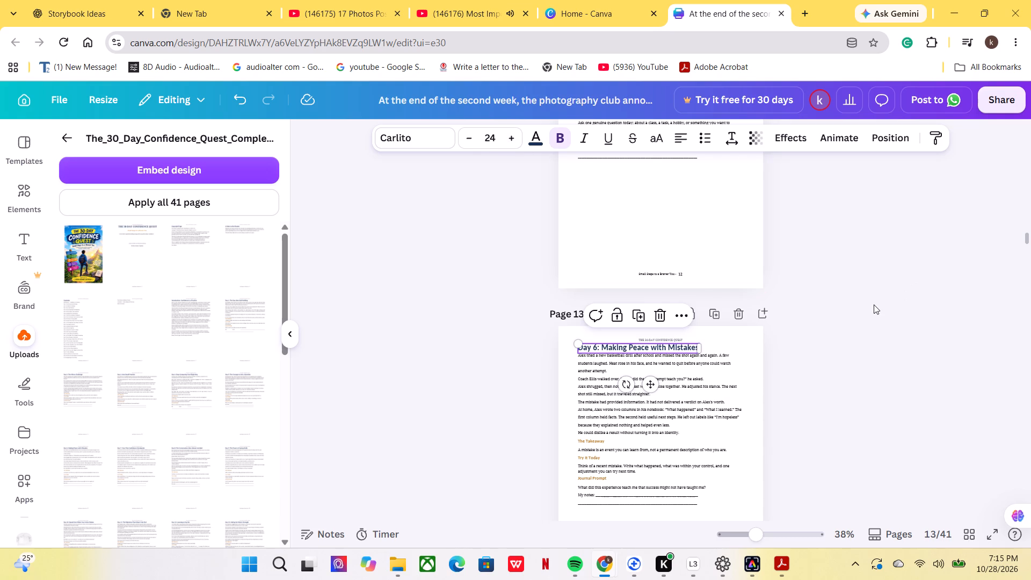
Set the font size of the heading "Day 5: The Courage to Ask a Question" on page 12 to 24.
scroll(874, 305, up, 3)
click(645, 217)
click(642, 223)
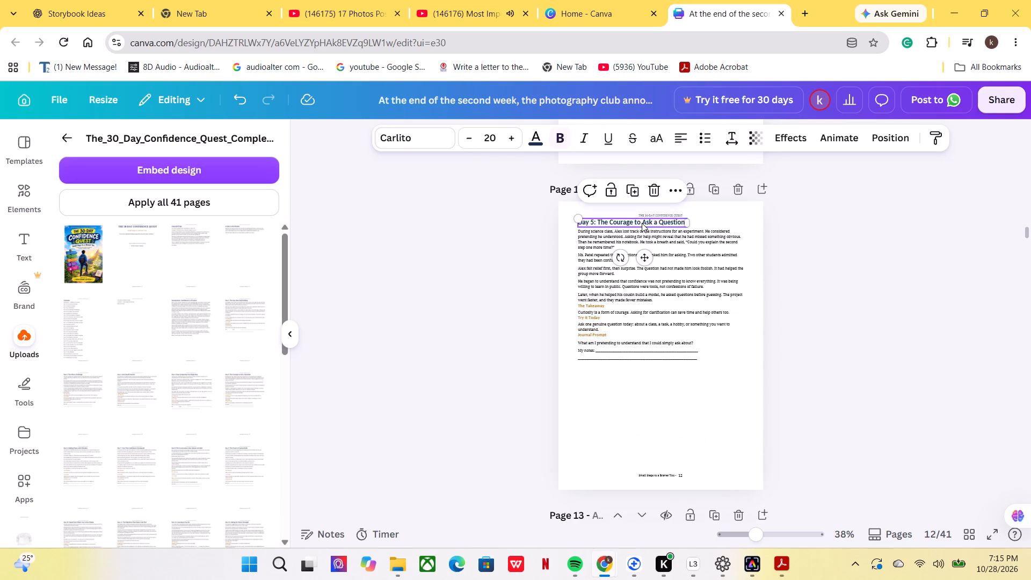
triple_click(518, 137)
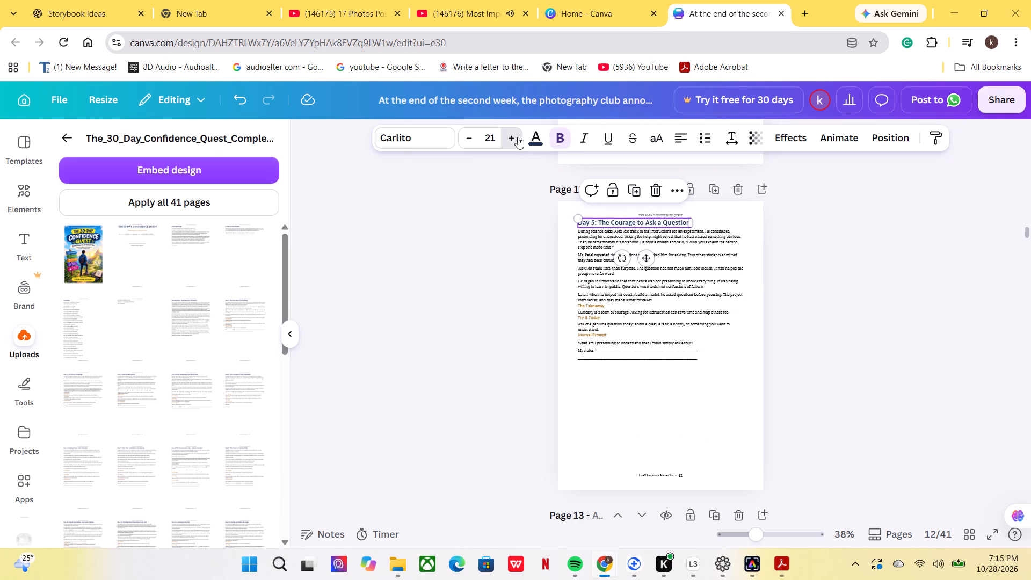
double_click(518, 137)
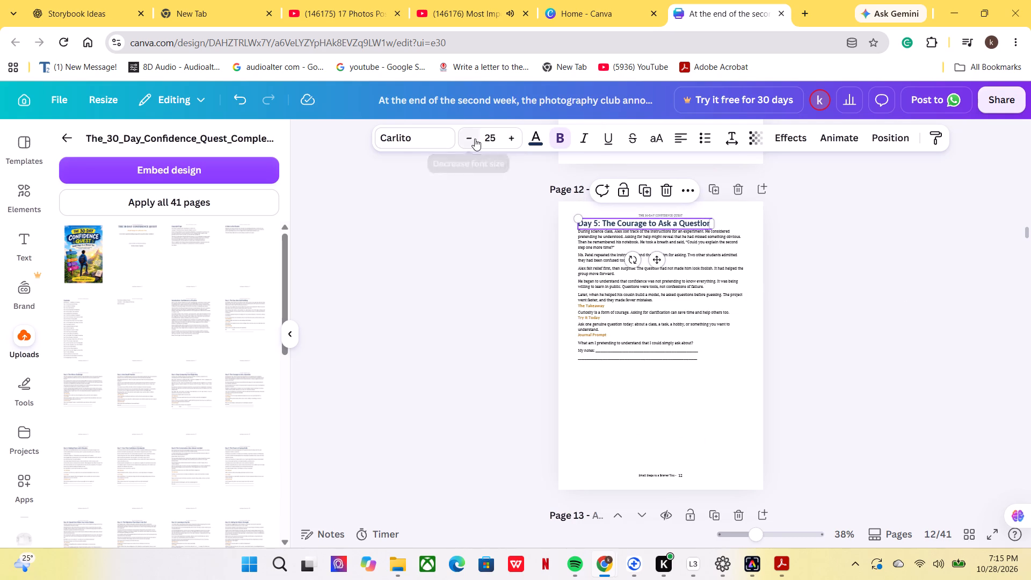
click(475, 139)
scroll(880, 385, up, 2)
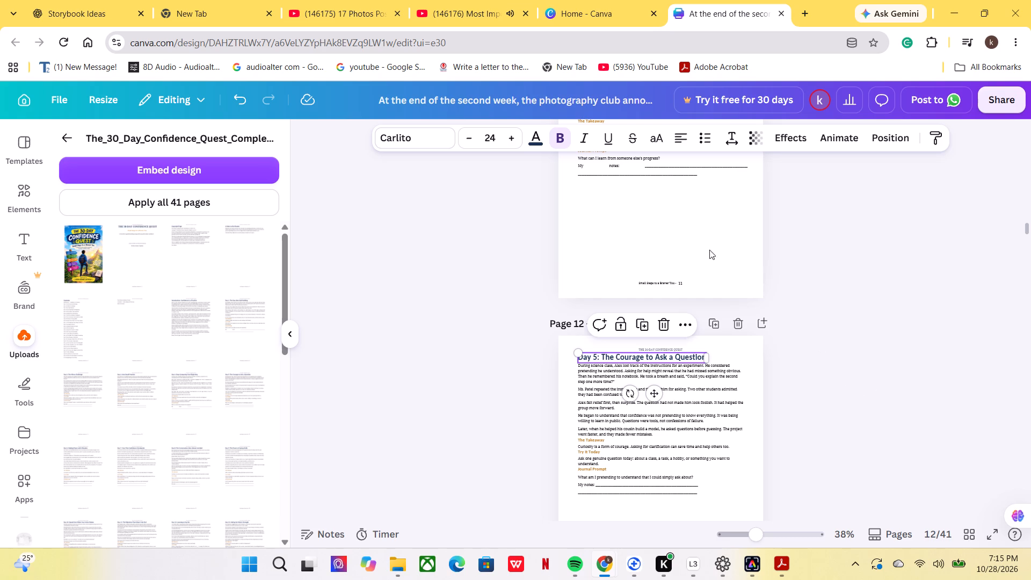
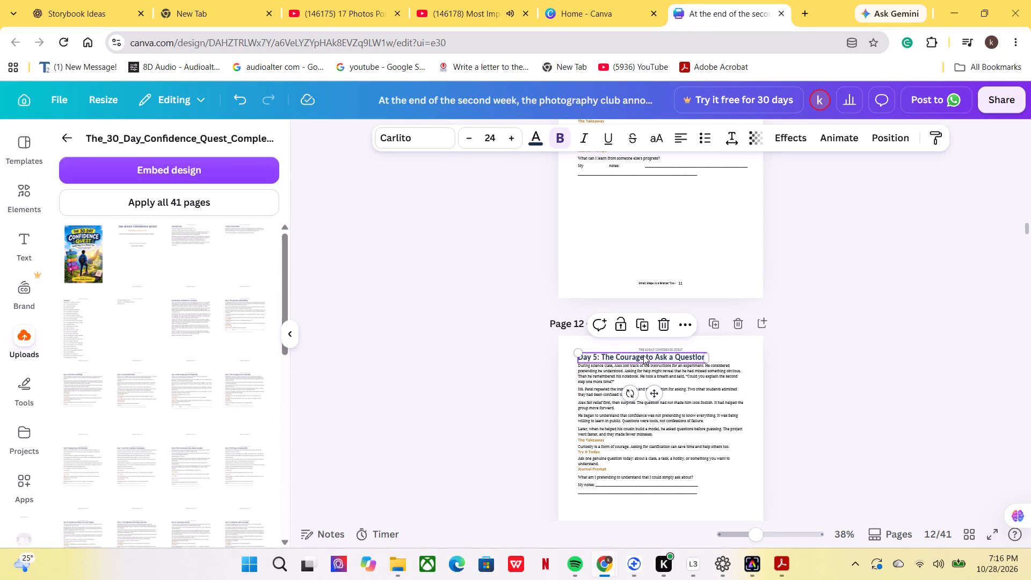
Set the font size of the heading "Day 4: Stop Comparing Your Beginning" on page 11 to 24.
scroll(1028, 343, up, 4)
click(631, 299)
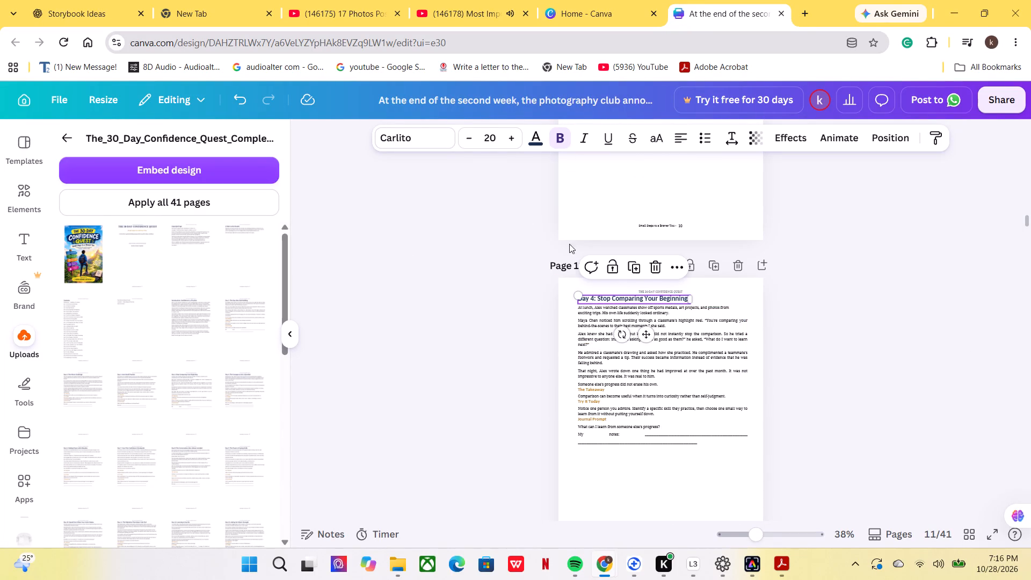
triple_click(506, 141)
click(506, 141)
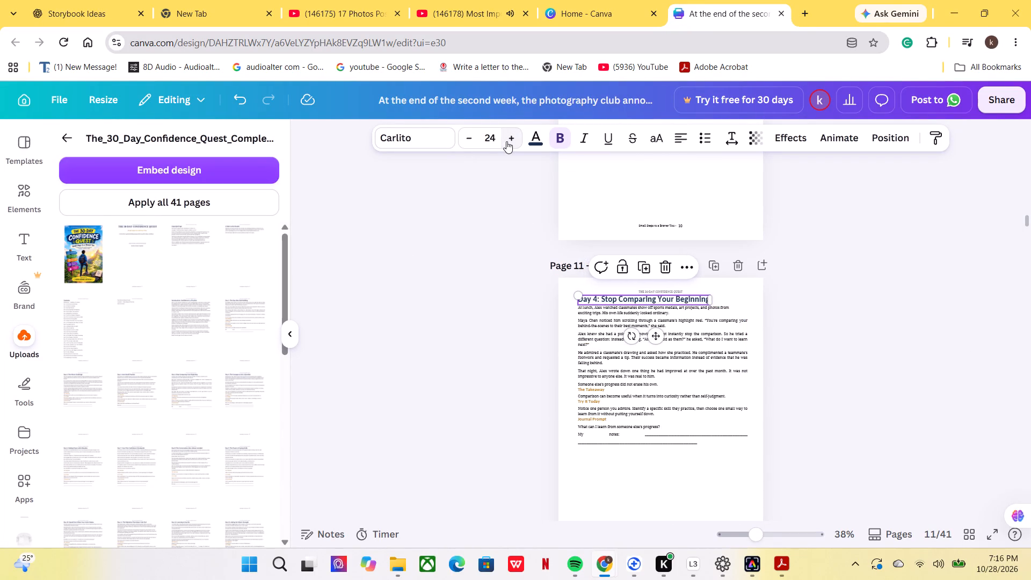
Set the font size of the heading "Day 3: One Small Promise" on page 10 to 24.
scroll(848, 262, up, 2)
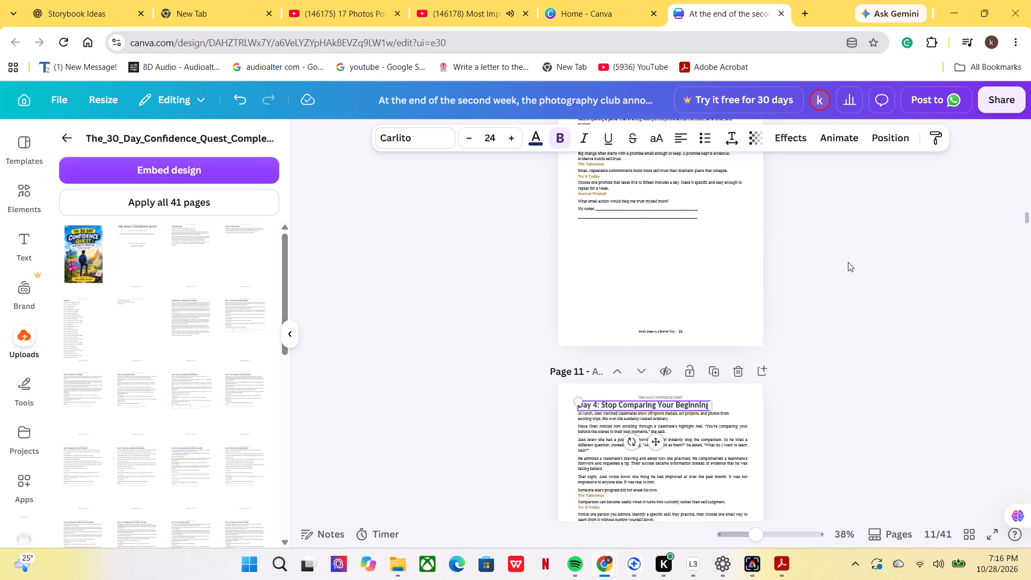
scroll(848, 262, up, 3)
click(626, 309)
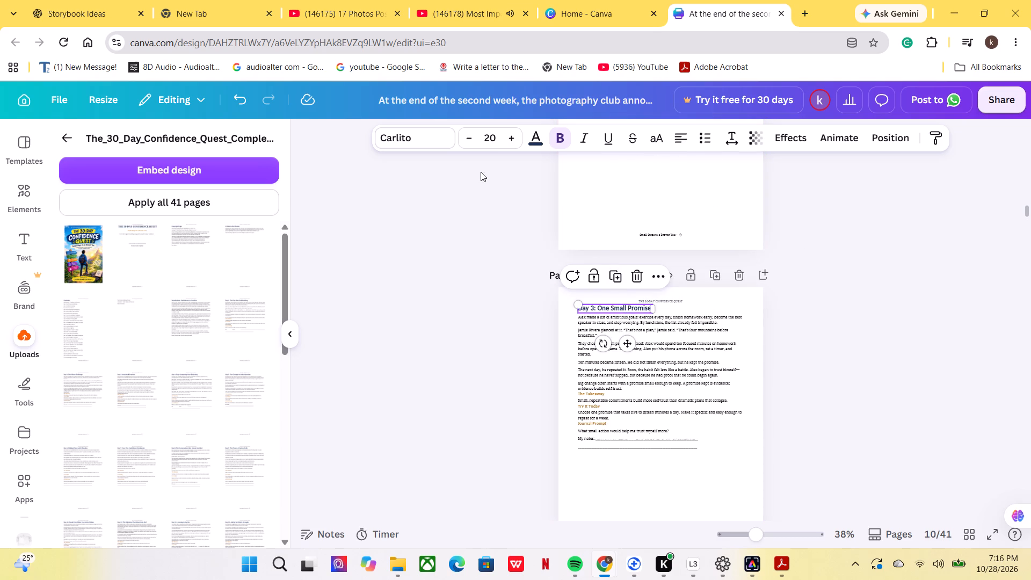
triple_click(509, 144)
click(509, 144)
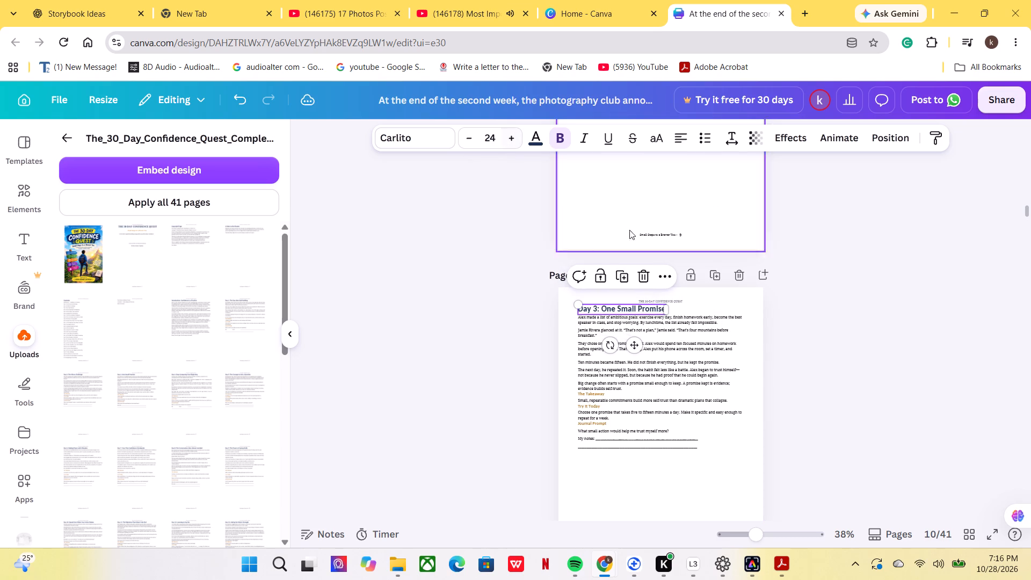
Set the font size of the heading "Day 2: The Mirror Challenge" on page 9 to 24.
scroll(874, 286, up, 2)
scroll(747, 255, up, 3)
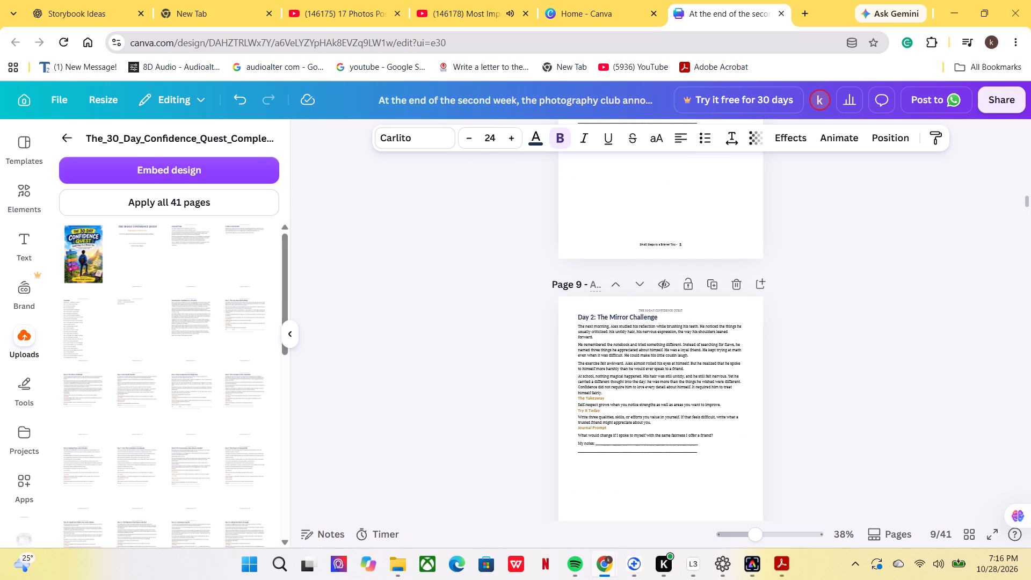
click(607, 319)
triple_click(510, 137)
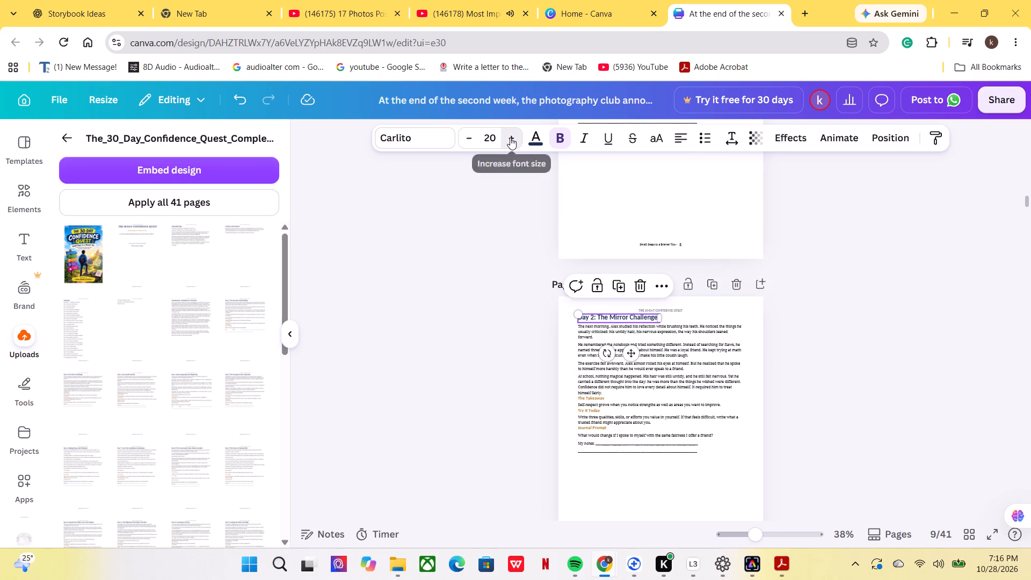
click(510, 137)
Set the font size of the heading "Day 1: The Day Alex Said Nothing" on page 8 to 24.
scroll(905, 331, up, 4)
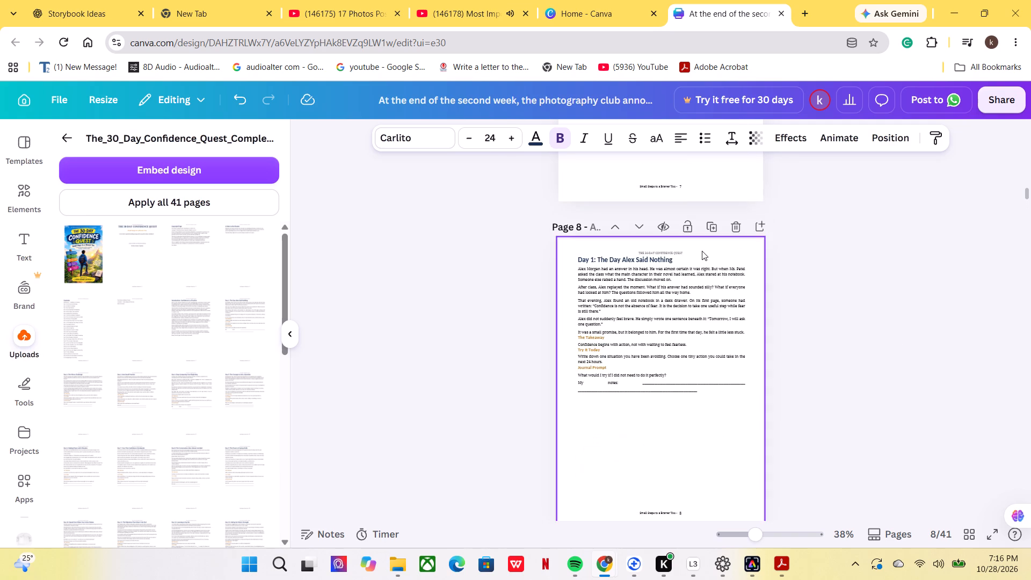
click(678, 257)
click(665, 259)
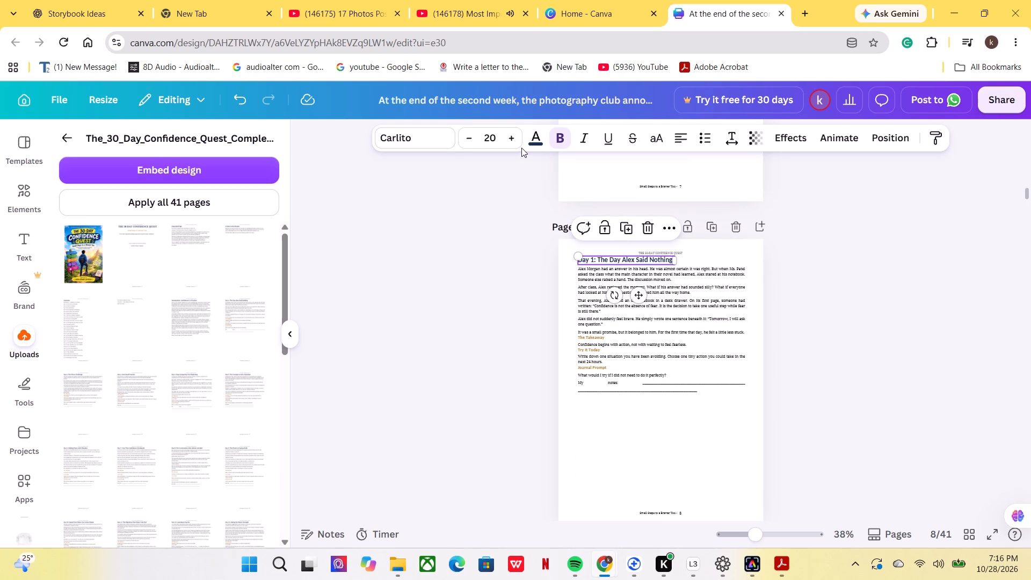
triple_click(512, 143)
click(512, 143)
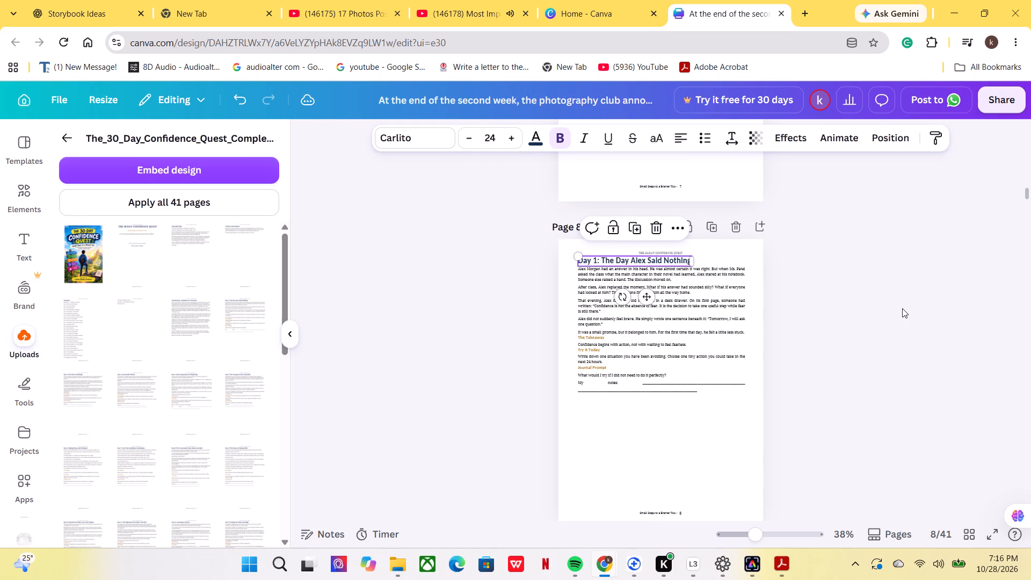
Look through the front matter from page 7 back to the Copyright Page on page 3.
scroll(902, 308, up, 3)
scroll(732, 248, up, 3)
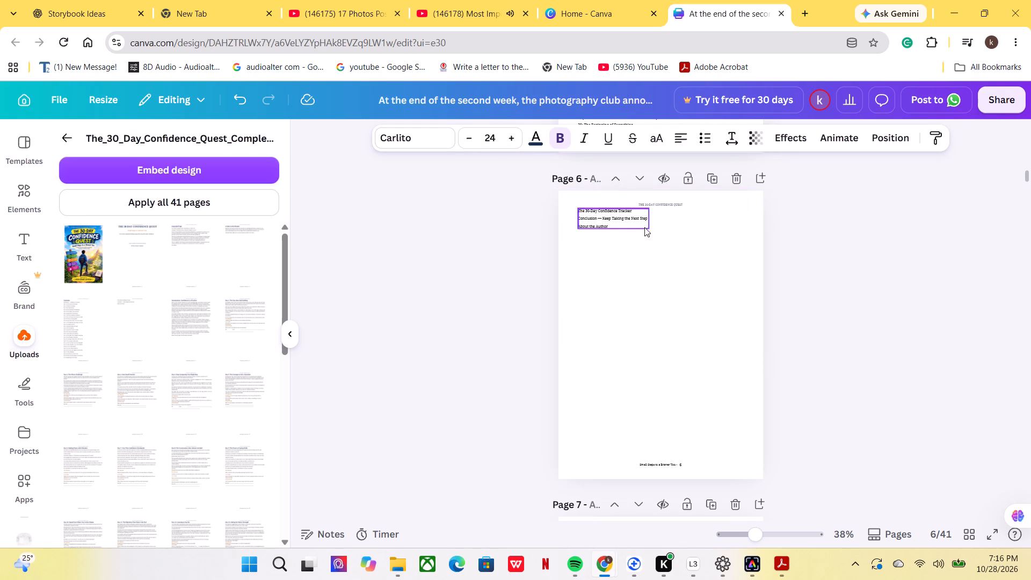
scroll(671, 253, up, 4)
scroll(671, 251, down, 2)
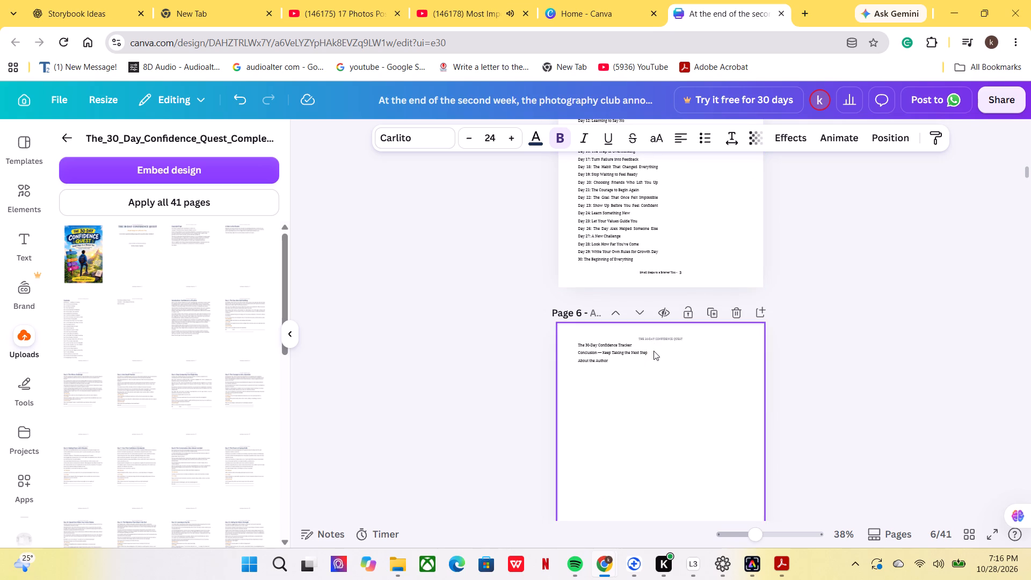
scroll(656, 354, up, 4)
scroll(687, 318, up, 2)
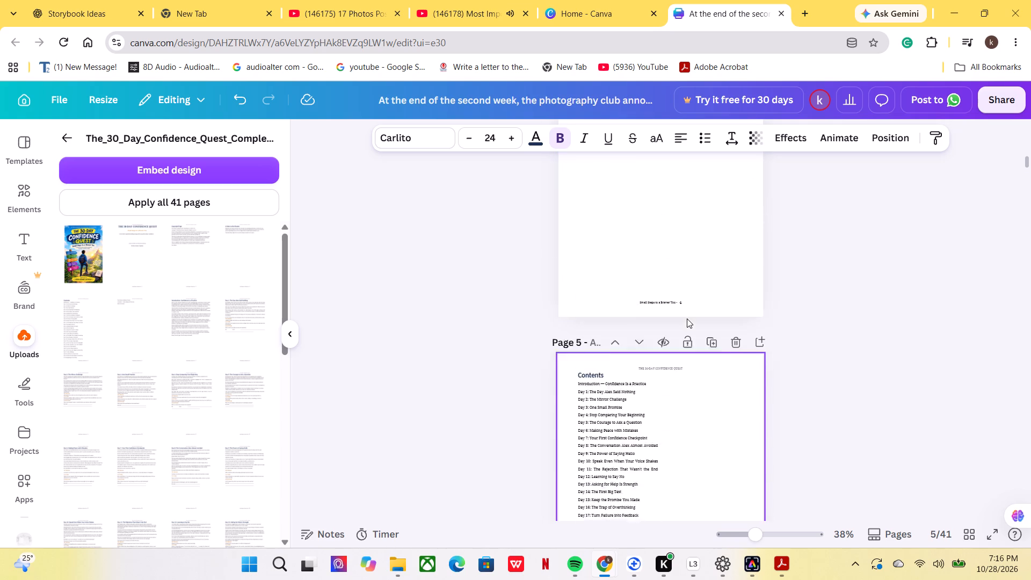
scroll(687, 318, up, 4)
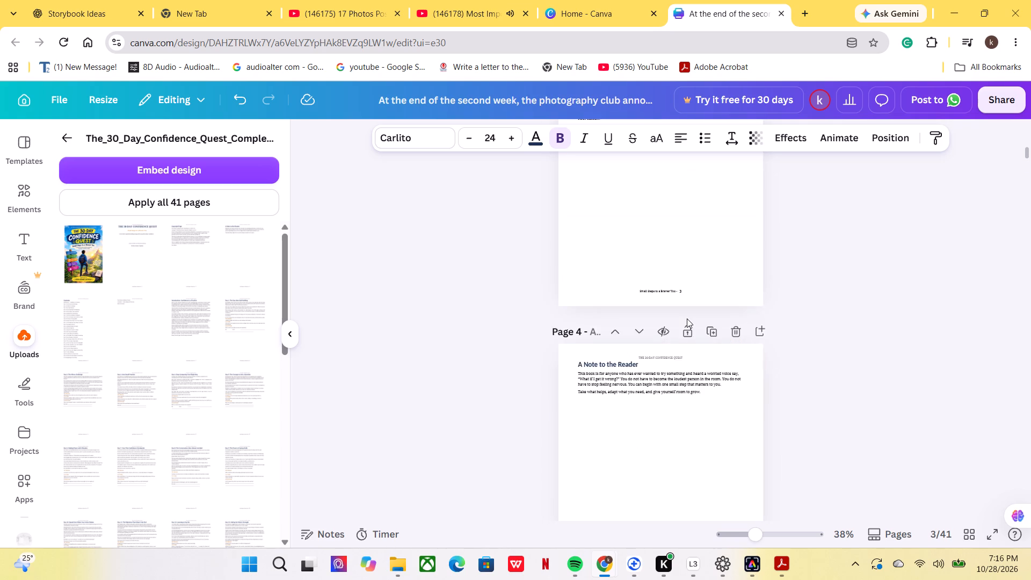
scroll(687, 318, up, 3)
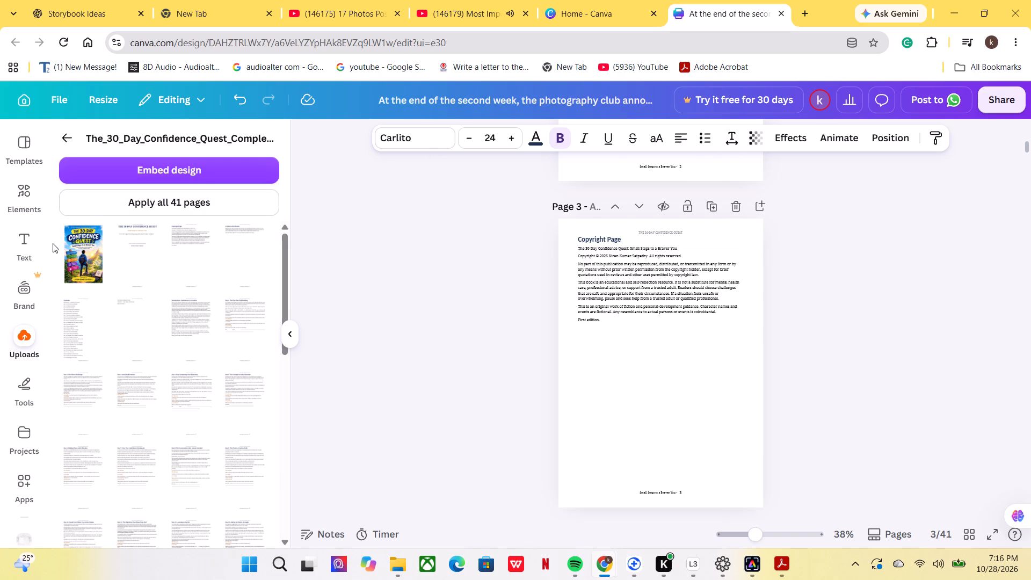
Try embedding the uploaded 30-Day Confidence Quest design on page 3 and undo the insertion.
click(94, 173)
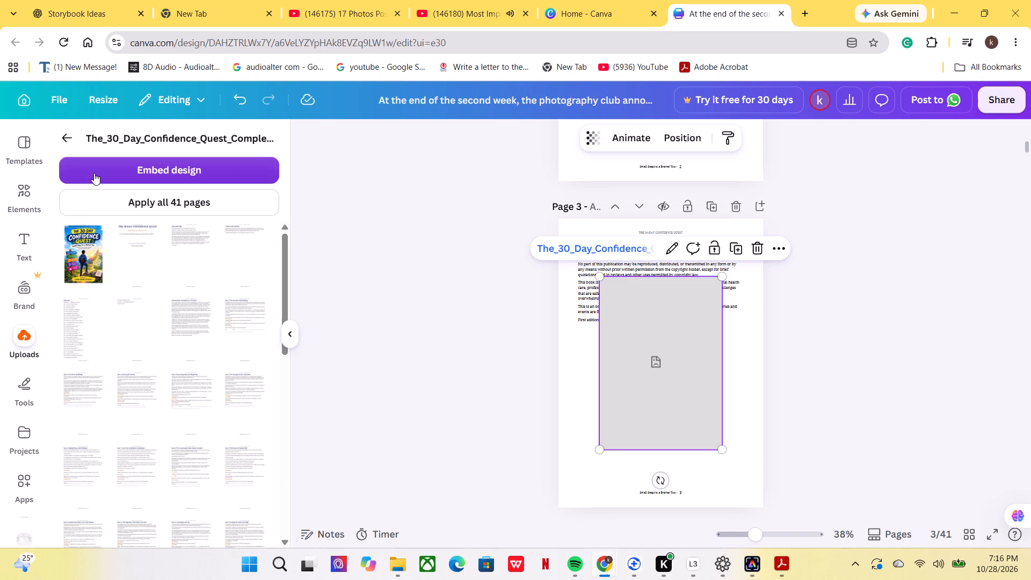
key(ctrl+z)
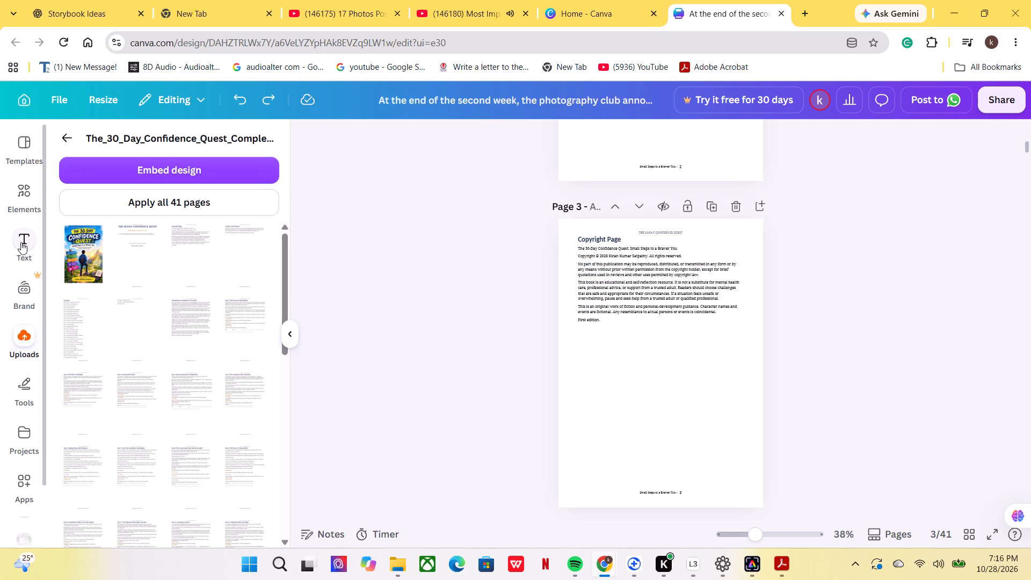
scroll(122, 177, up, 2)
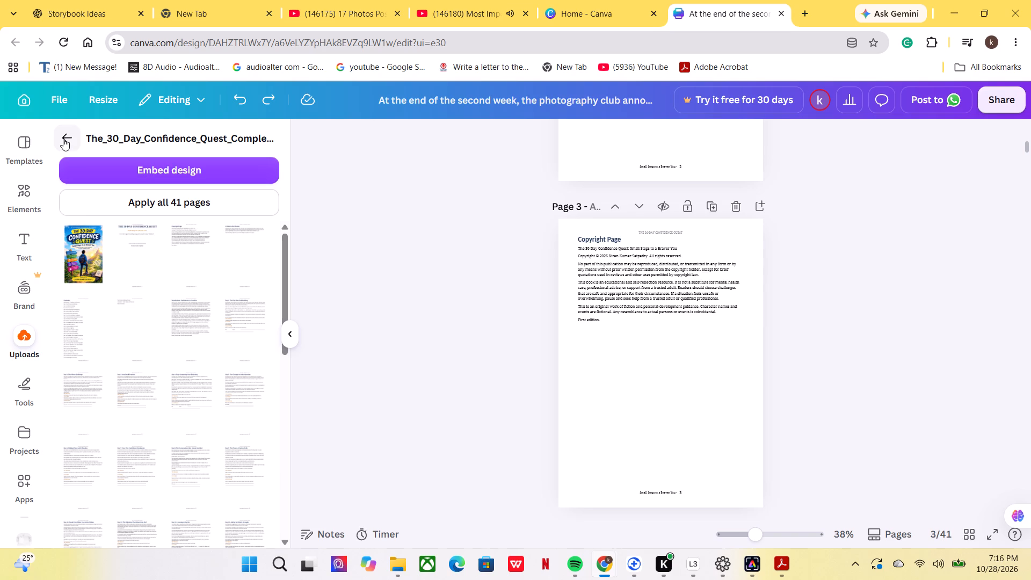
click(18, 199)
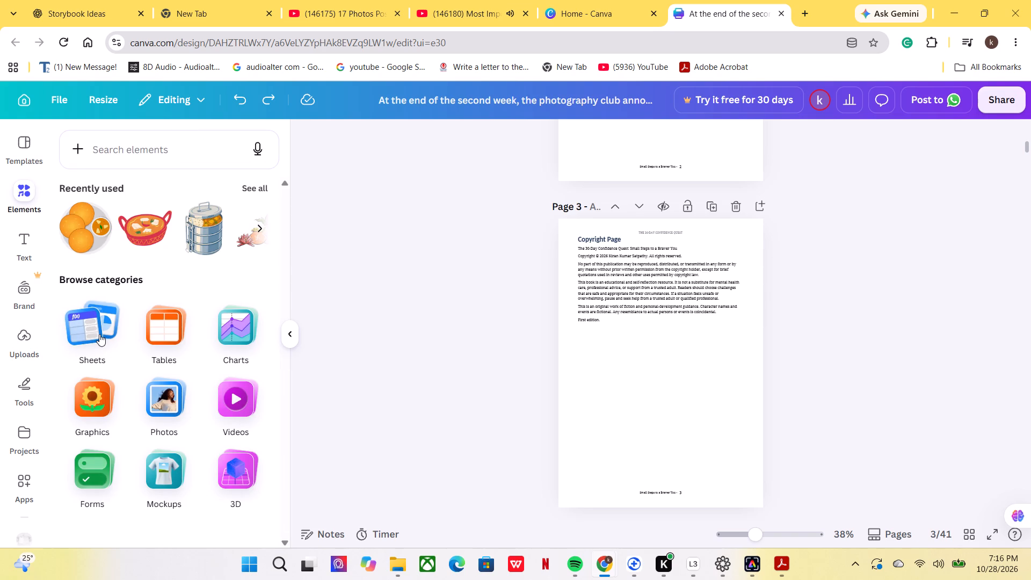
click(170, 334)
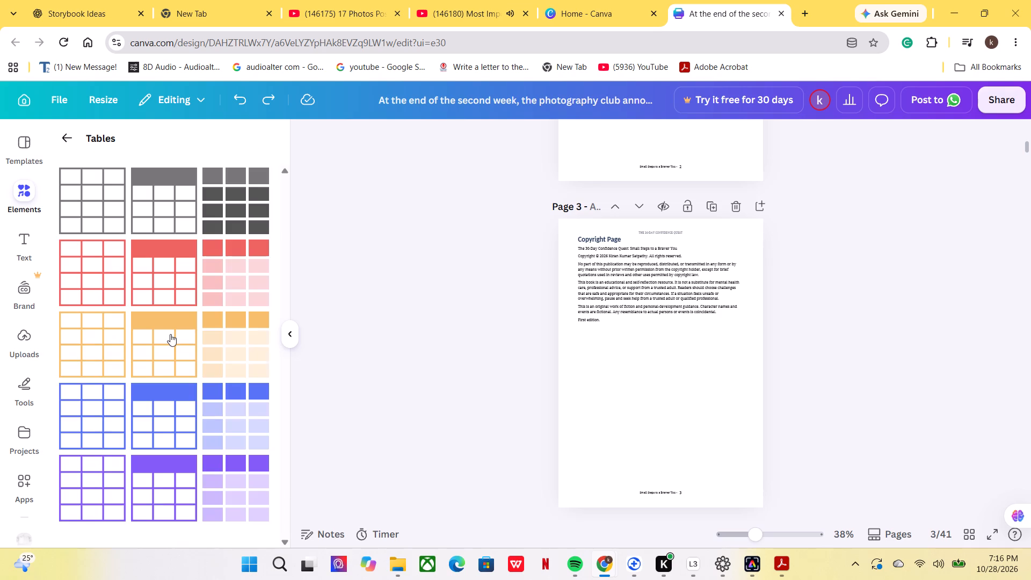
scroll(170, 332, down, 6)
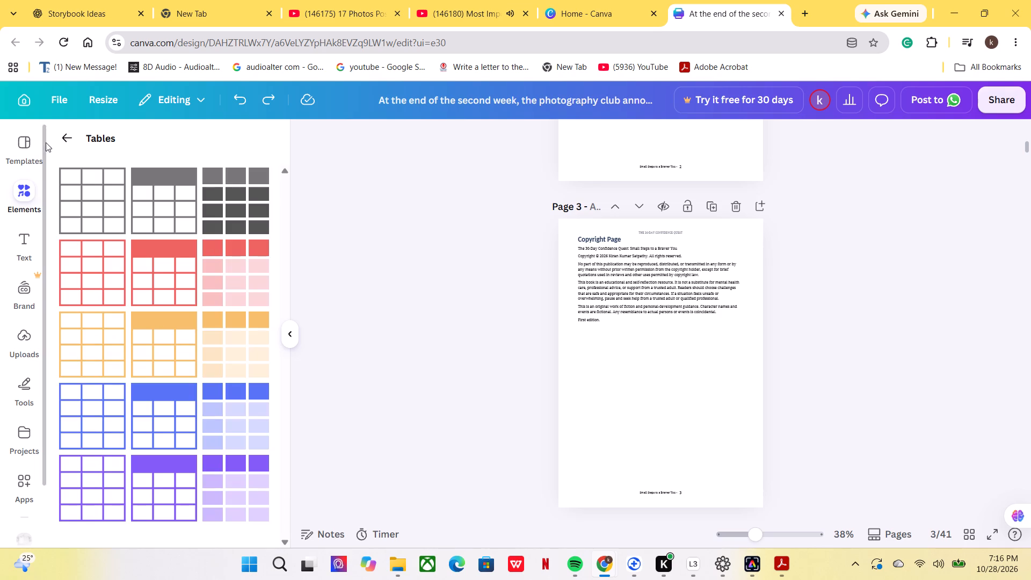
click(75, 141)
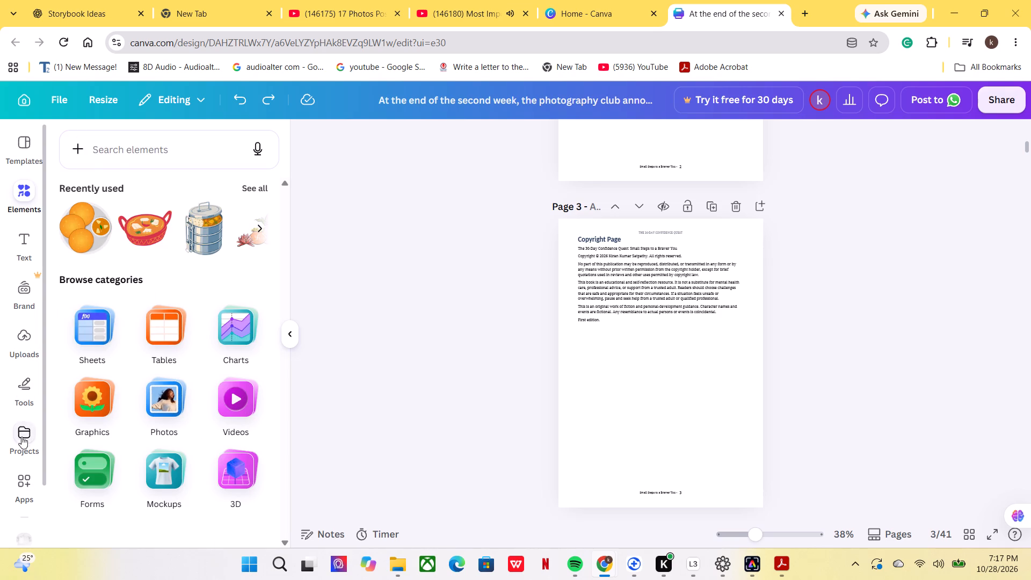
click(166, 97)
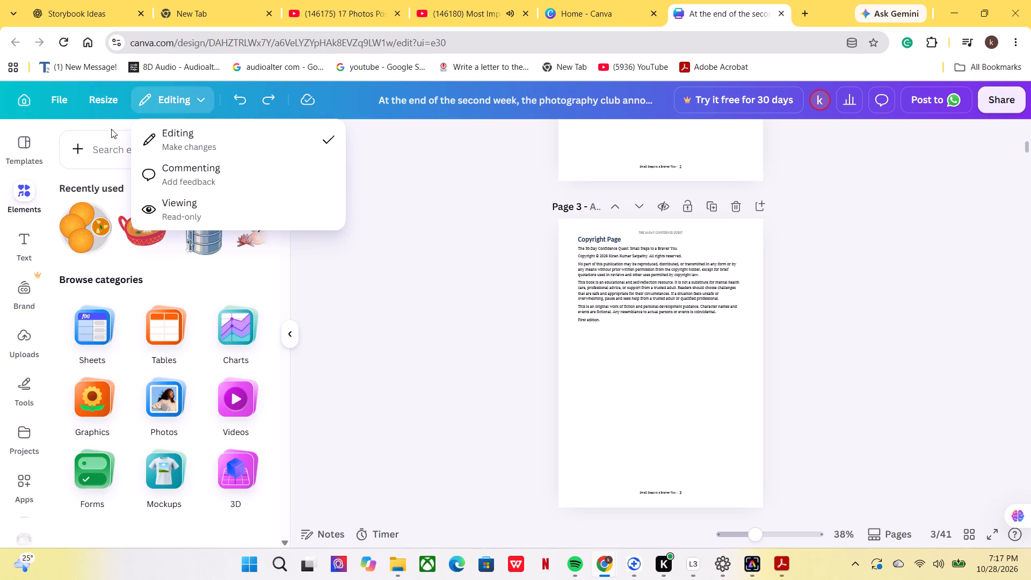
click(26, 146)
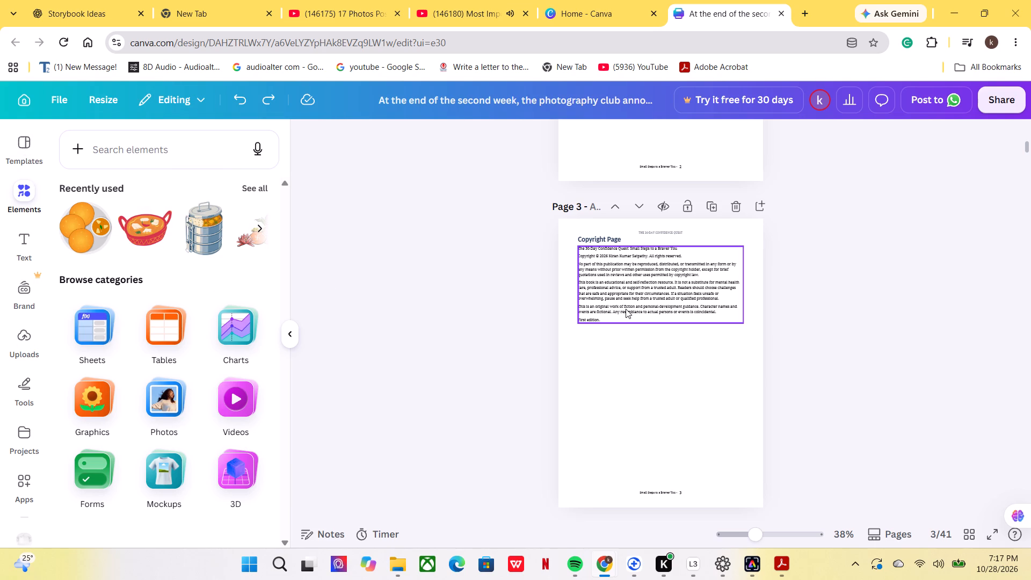
Set the font size of the "Copyright Page" heading on page 3 to 24.
click(587, 236)
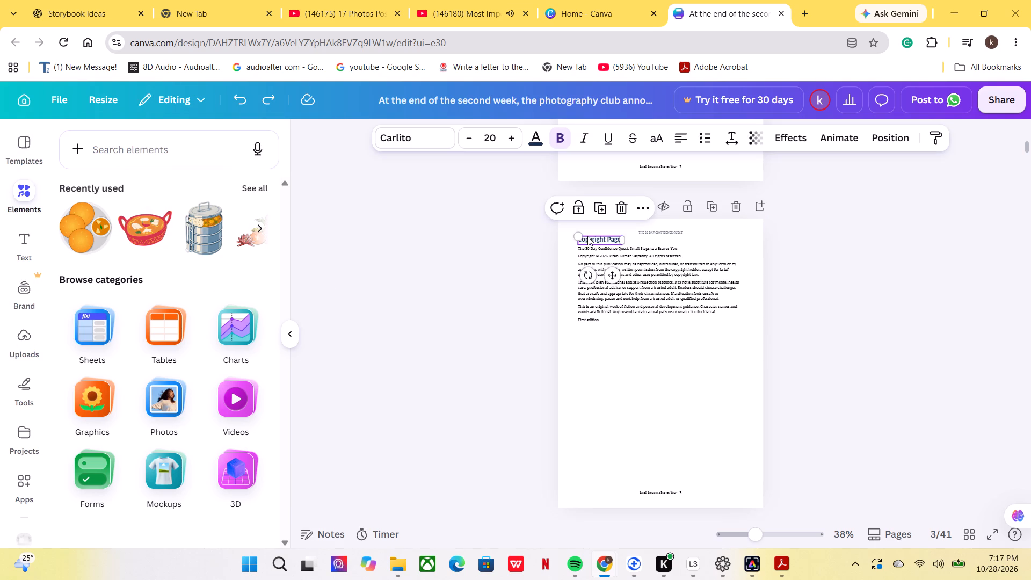
double_click(512, 144)
click(512, 144)
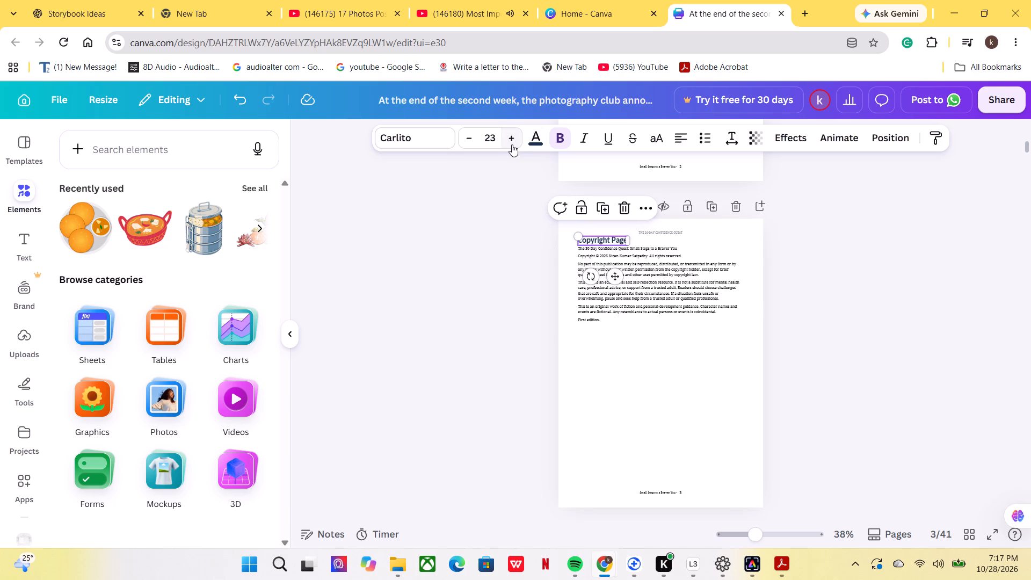
click(512, 144)
click(800, 238)
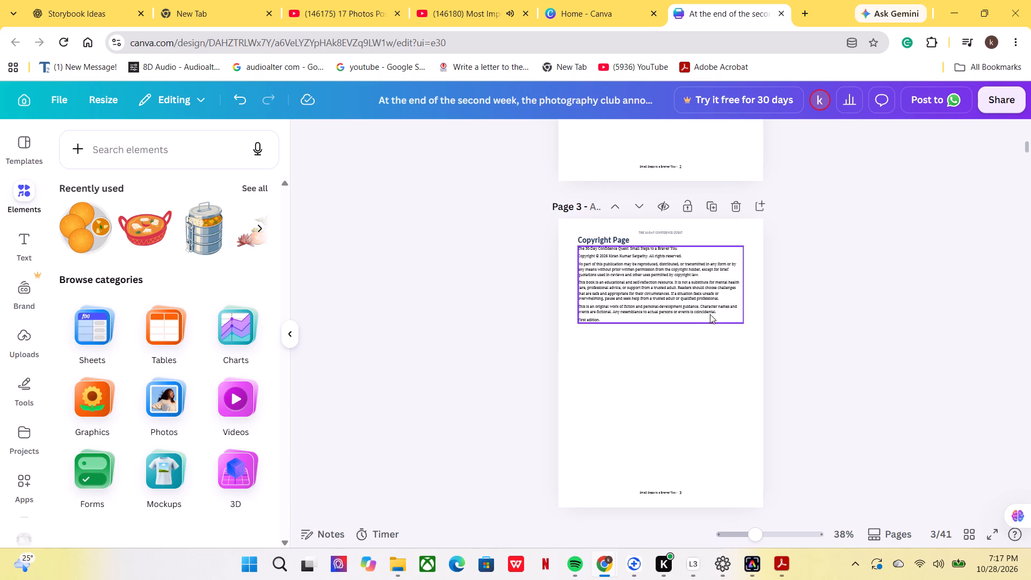
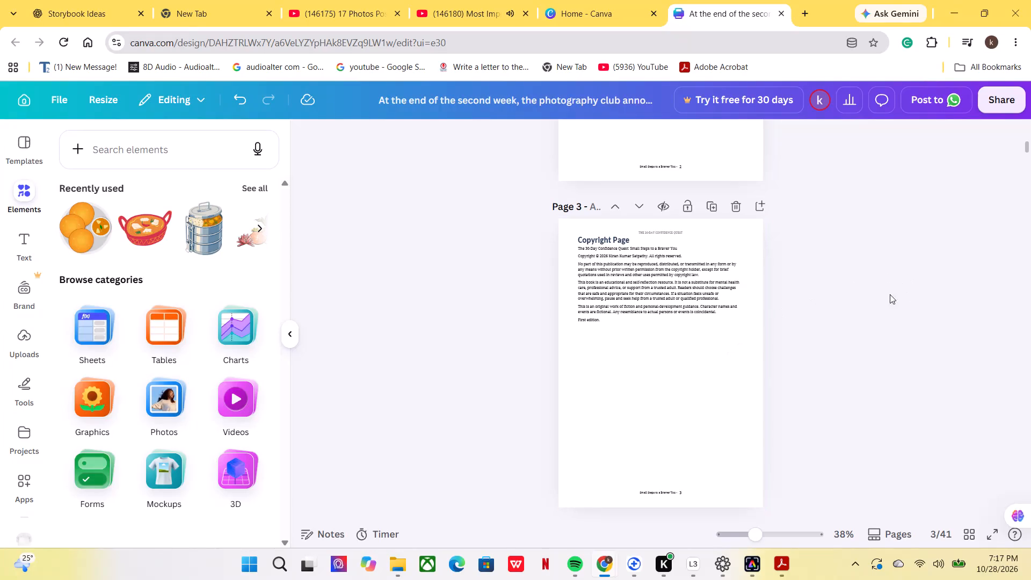
Enlarge the cover image on page 1 from its corners until it fills the whole page.
click(873, 302)
scroll(856, 298, up, 7)
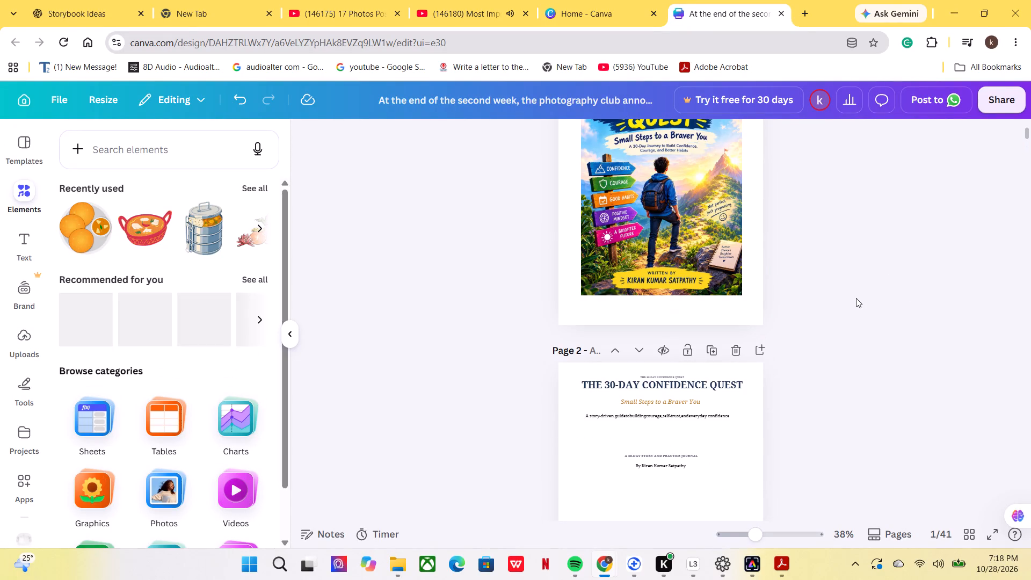
scroll(832, 375, down, 1)
scroll(832, 377, up, 5)
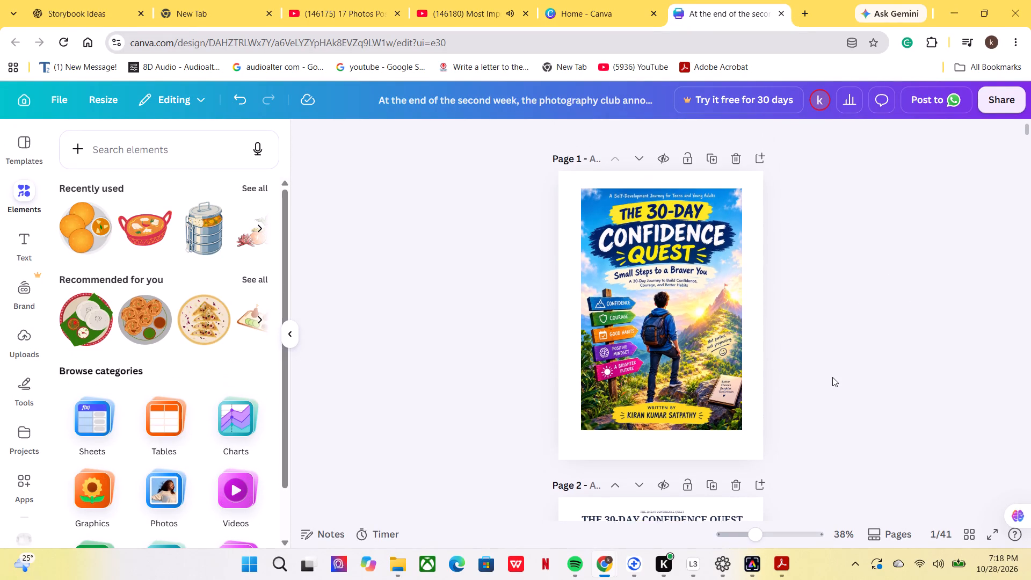
click(734, 202)
drag(740, 198, 743, 197)
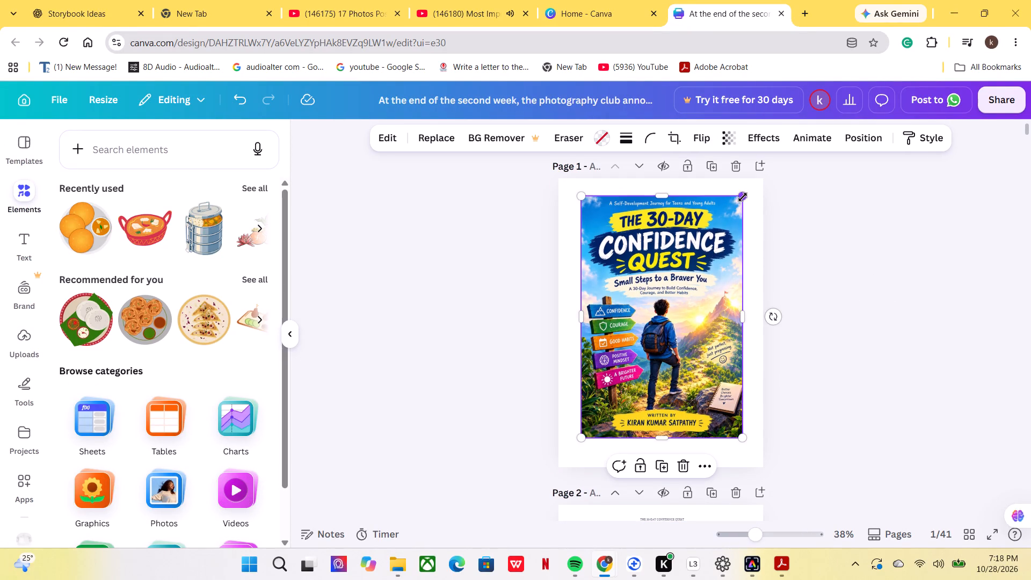
drag(743, 197, 764, 191)
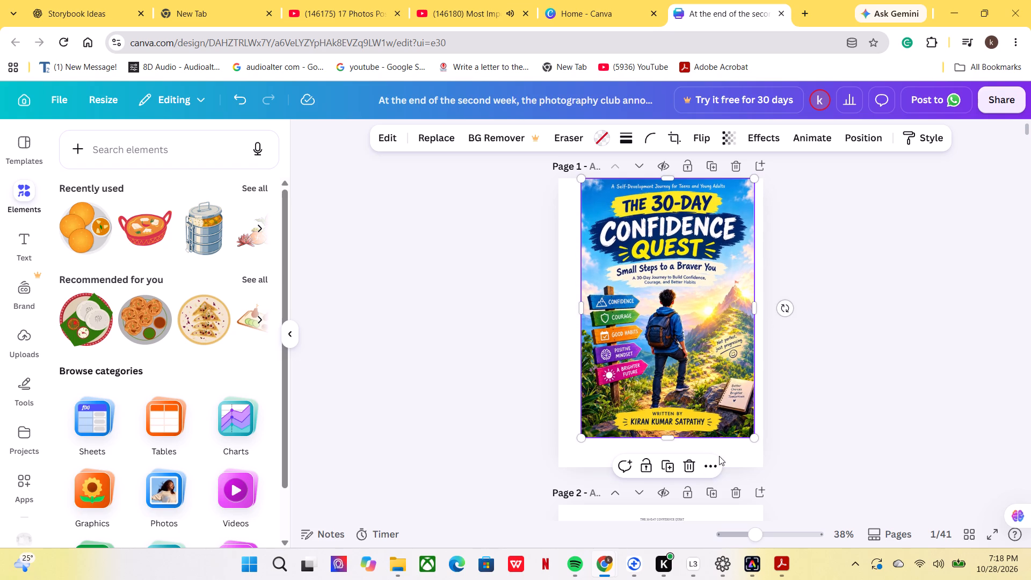
drag(753, 438, 753, 452)
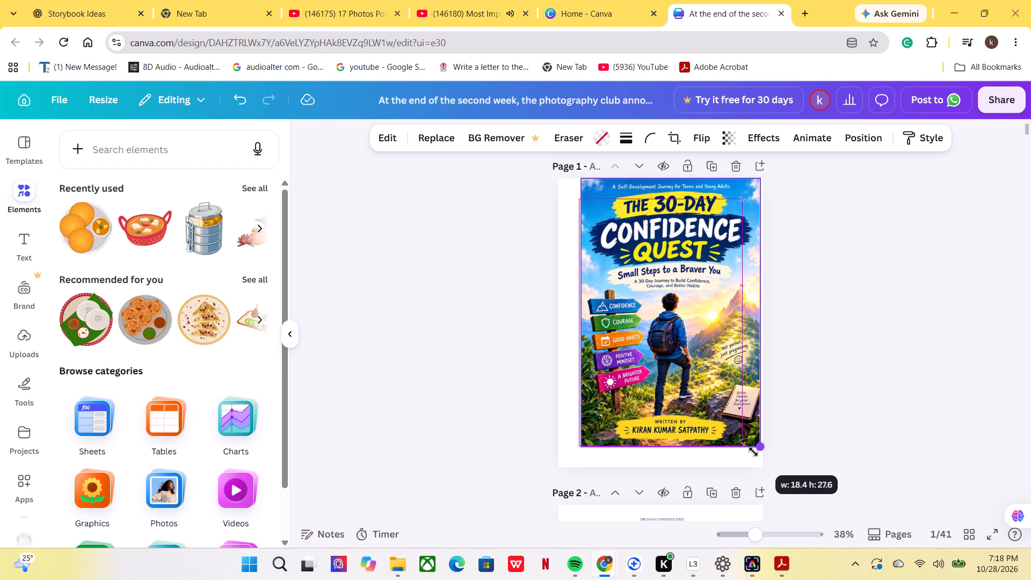
drag(753, 452, 742, 450)
double_click(742, 450)
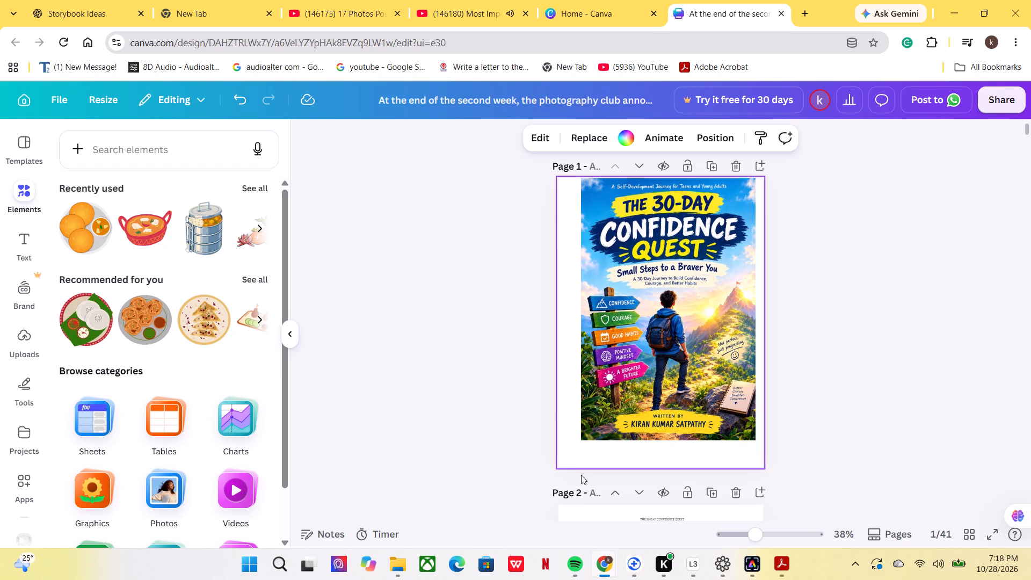
click(597, 423)
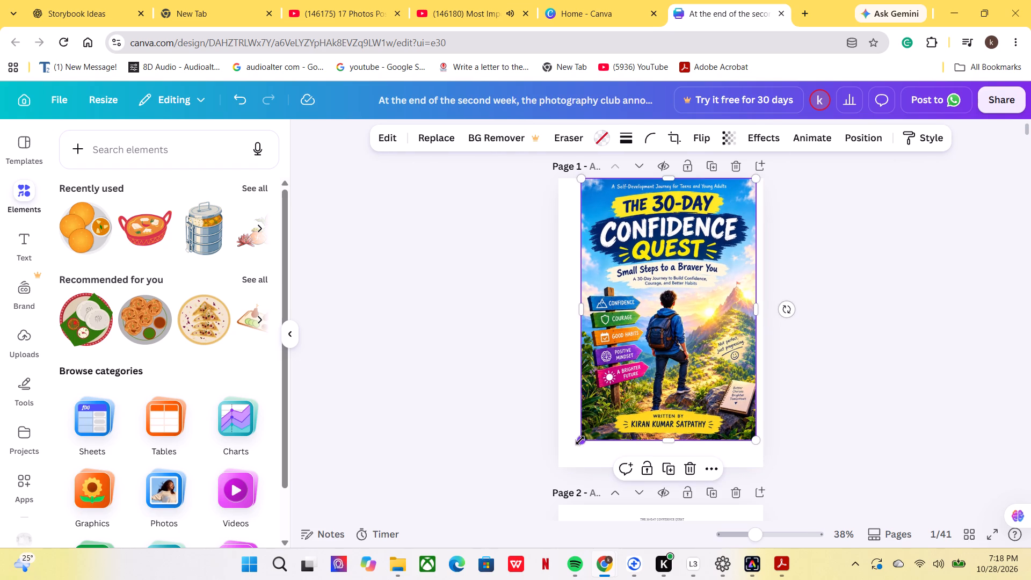
drag(579, 440, 548, 462)
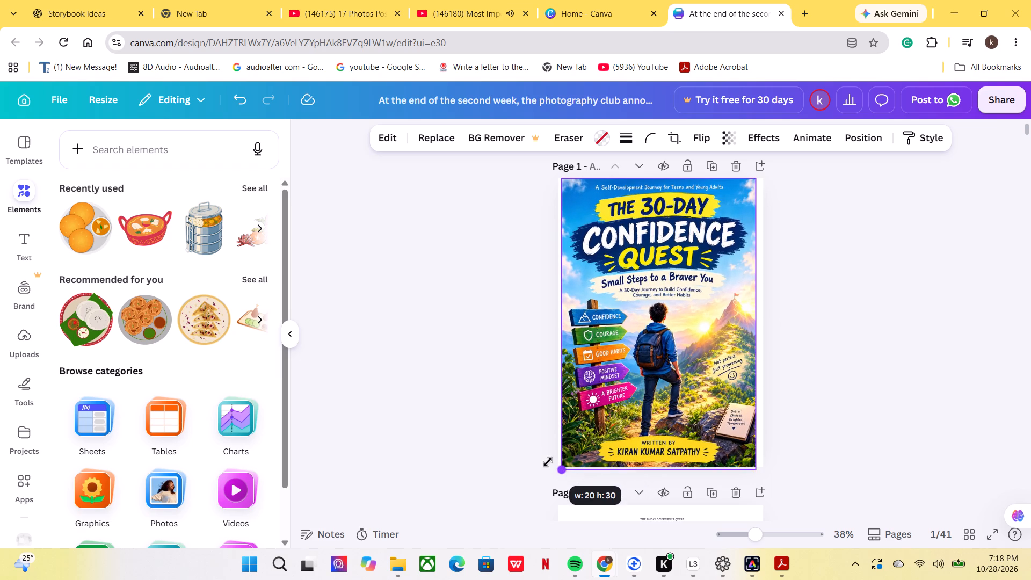
drag(548, 462, 546, 466)
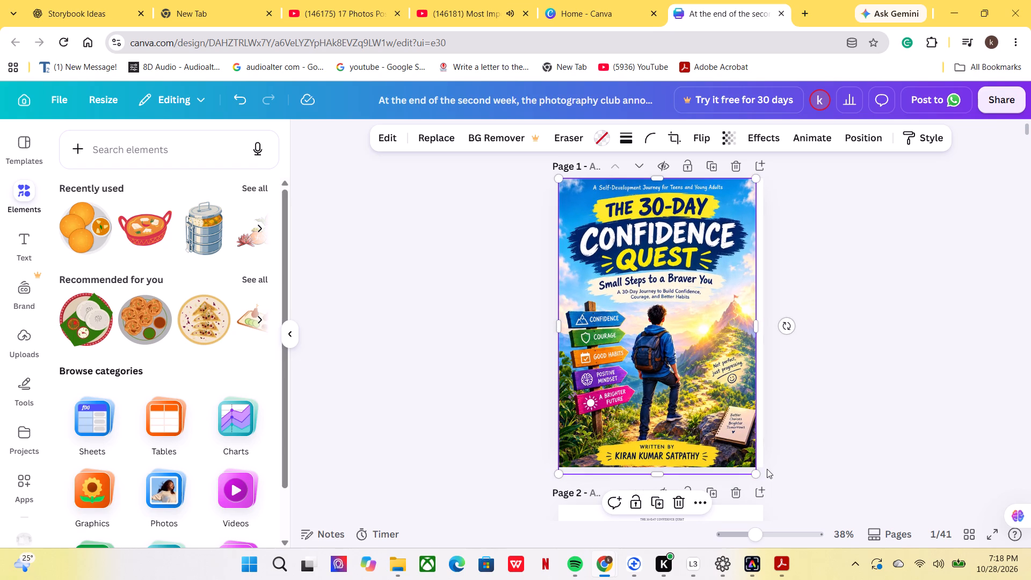
drag(756, 468, 763, 467)
click(887, 411)
click(721, 411)
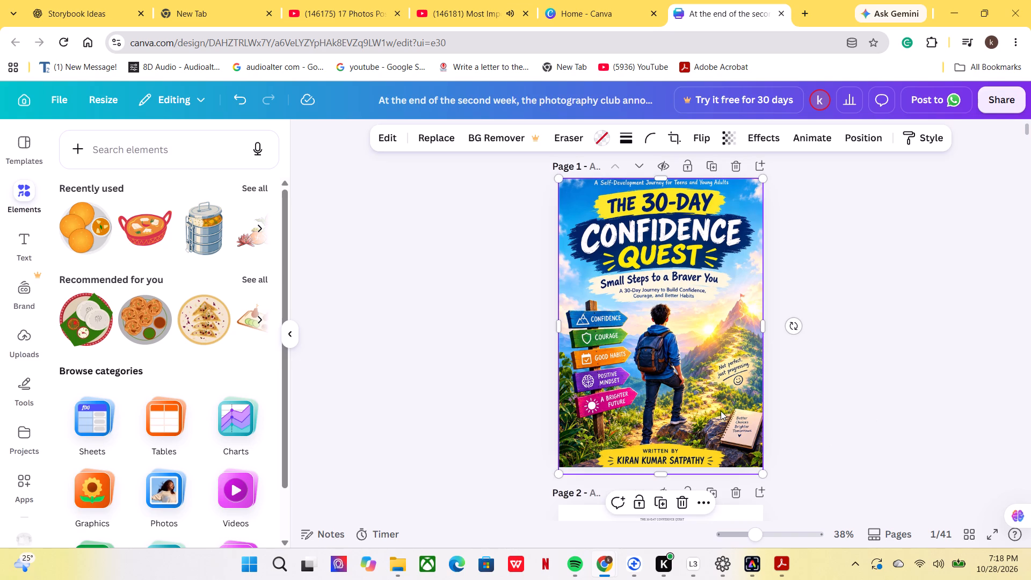
click(761, 476)
click(837, 422)
Set the font size of the heading "Conclusion: Keep Taking the Next Step" on page 40 to 24.
scroll(837, 419, down, 3)
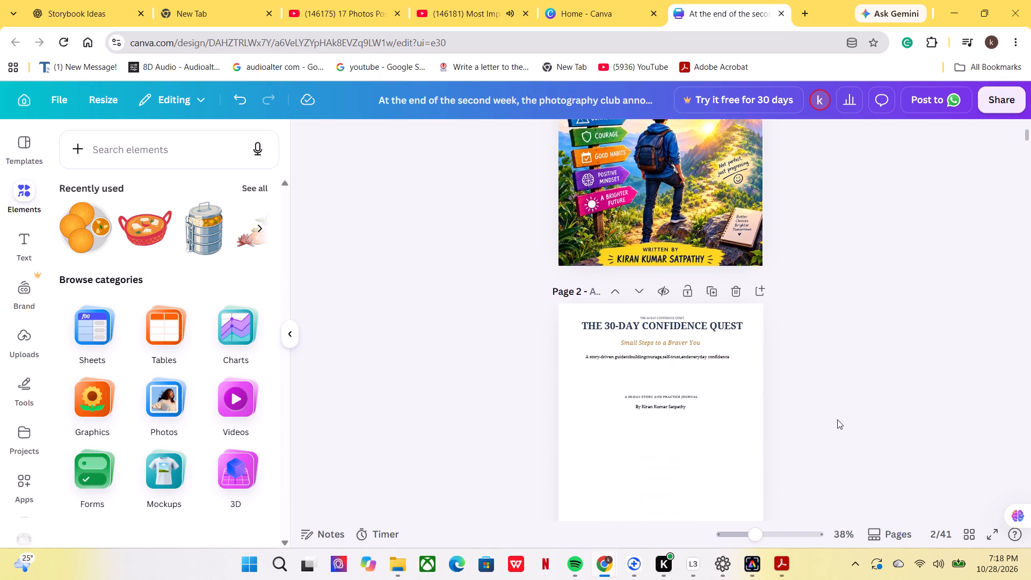
scroll(837, 419, down, 13)
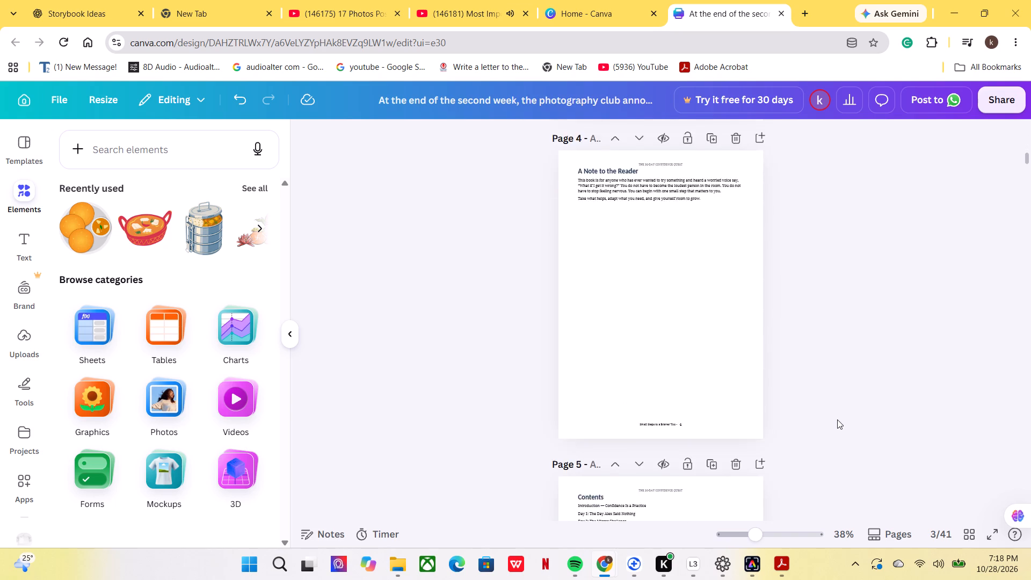
scroll(837, 419, down, 16)
scroll(975, 302, down, 8)
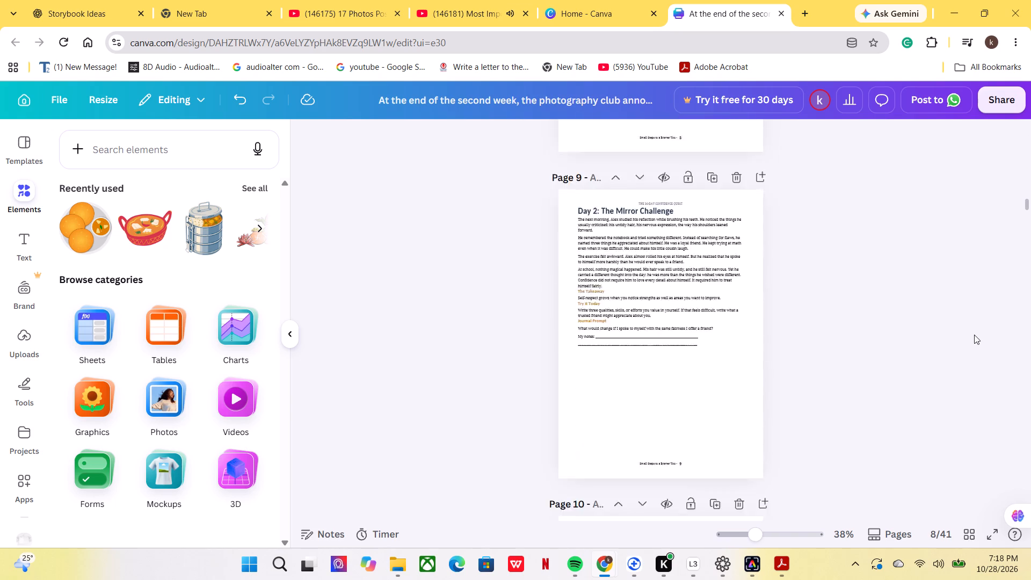
drag(1029, 204, 1015, 537)
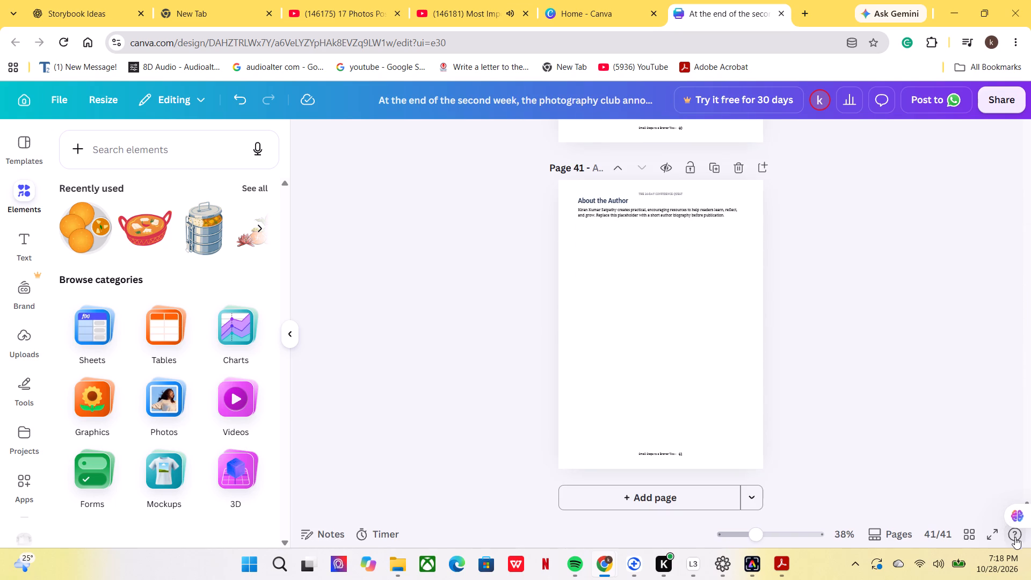
drag(1015, 537, 1012, 530)
scroll(785, 271, up, 7)
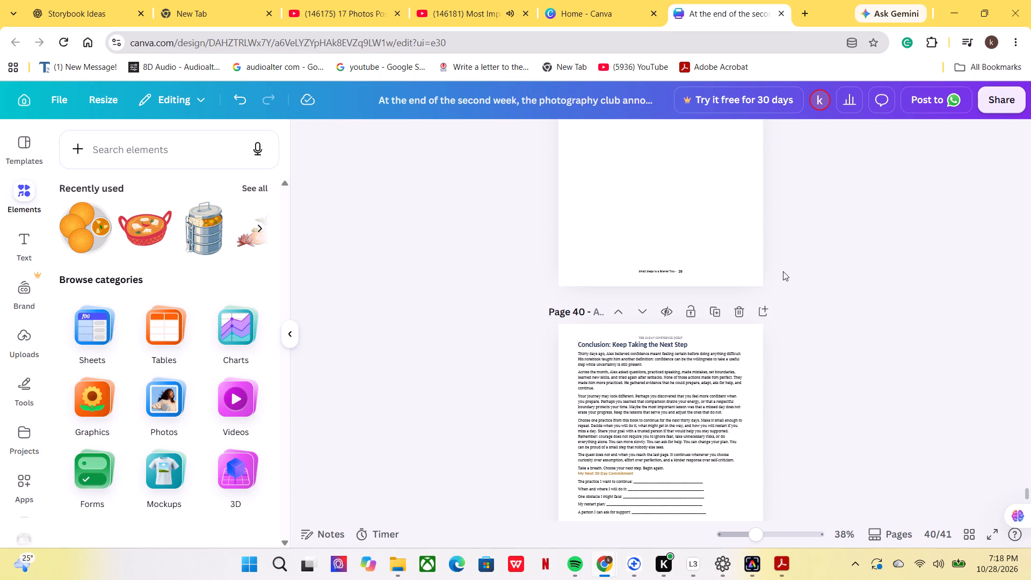
click(663, 348)
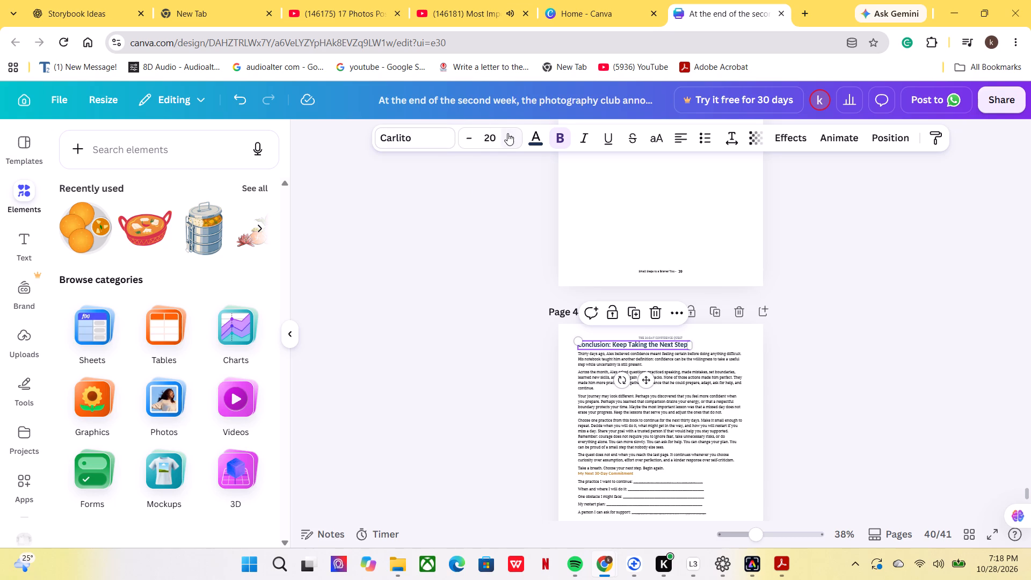
triple_click(507, 133)
double_click(507, 133)
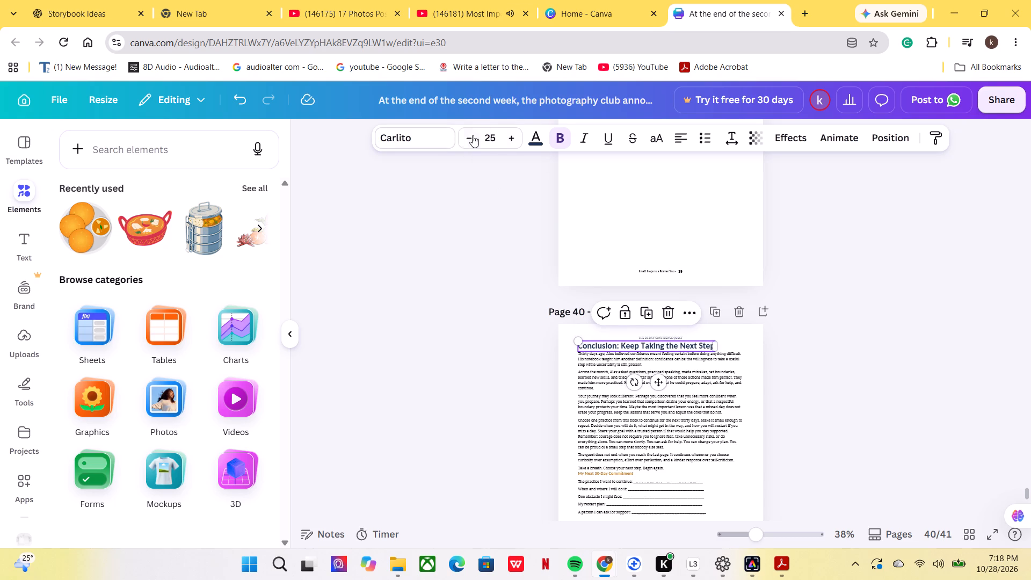
click(471, 136)
Set the font size of the heading "Day 30: The Beginning of Everything" on page 37 to 24.
scroll(833, 338, up, 6)
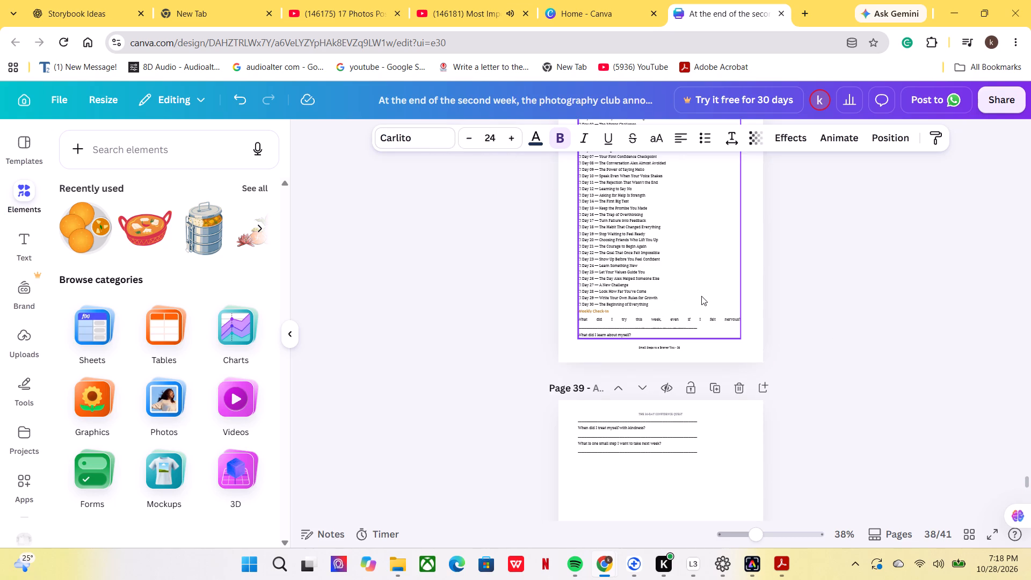
scroll(812, 303, up, 3)
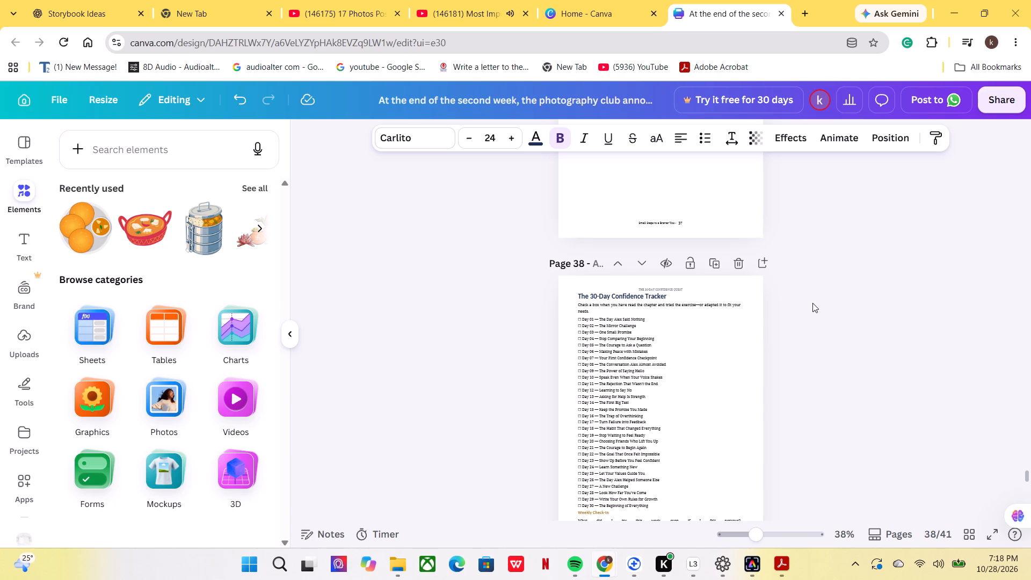
scroll(812, 303, up, 6)
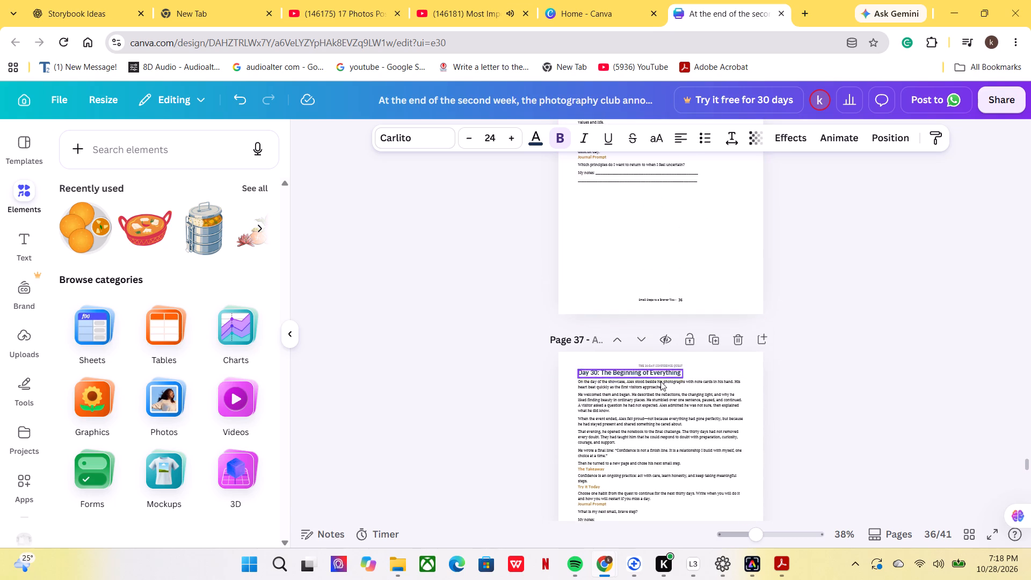
click(665, 371)
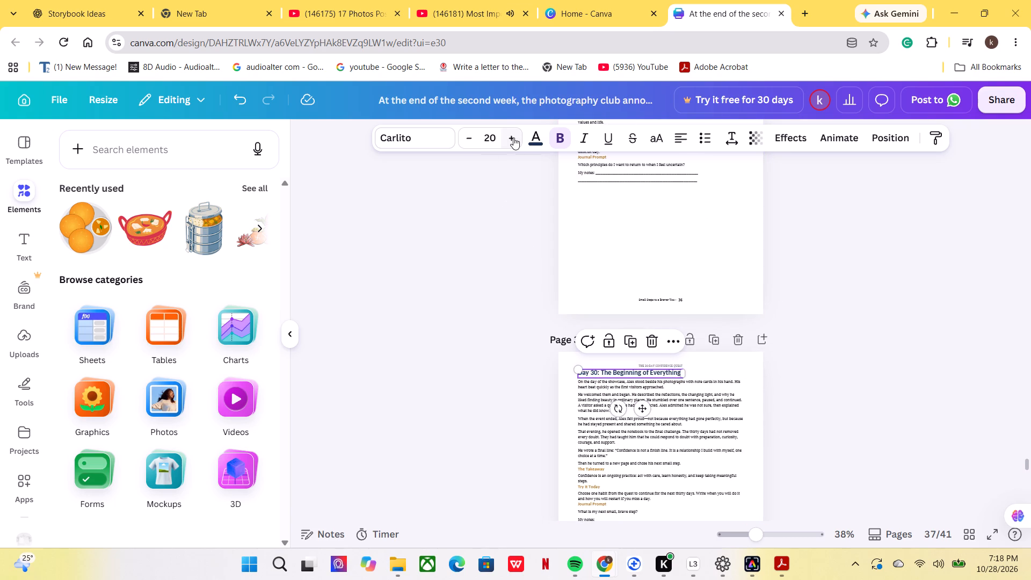
text(24)
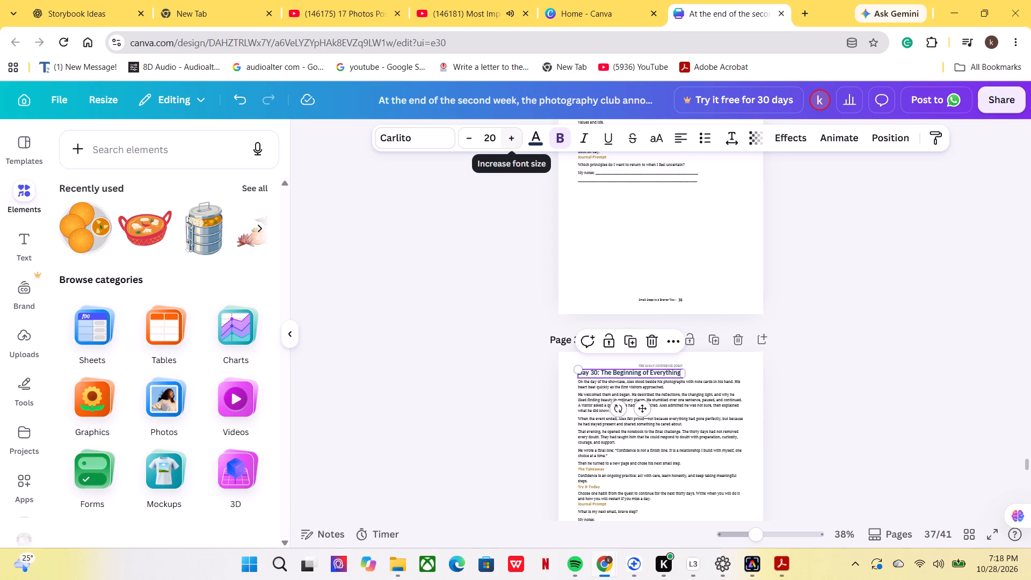
double_click(514, 134)
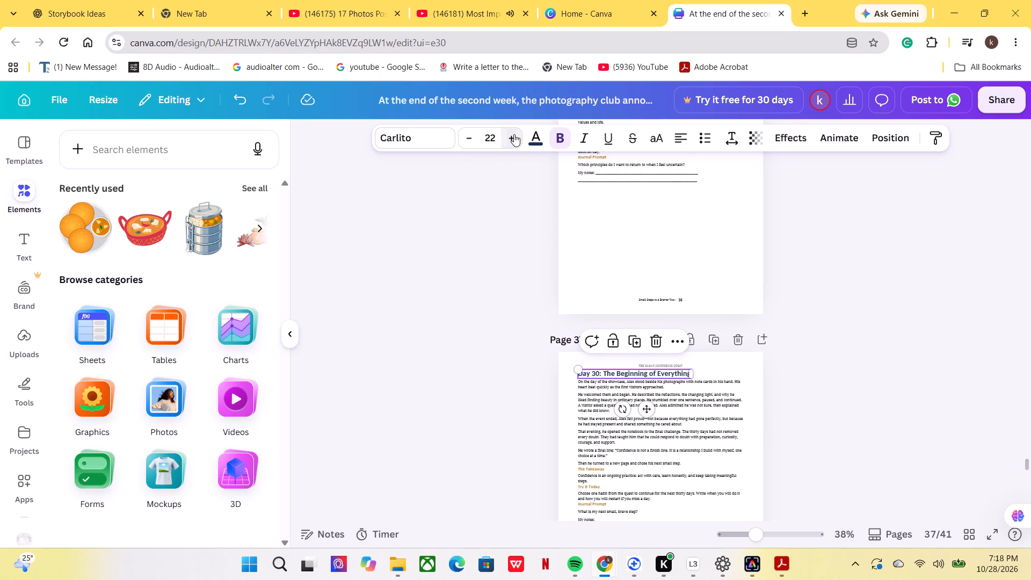
double_click(514, 134)
Set the font size of the heading "Day 29: Write Your Own Rules for Growth" on page 36 to 24.
scroll(754, 386, up, 3)
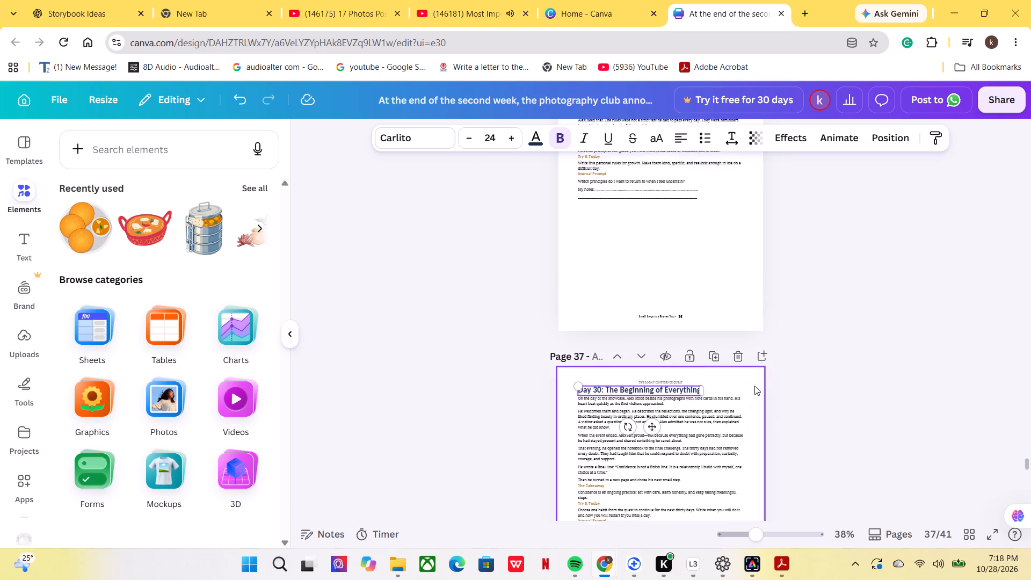
scroll(754, 386, up, 3)
click(625, 453)
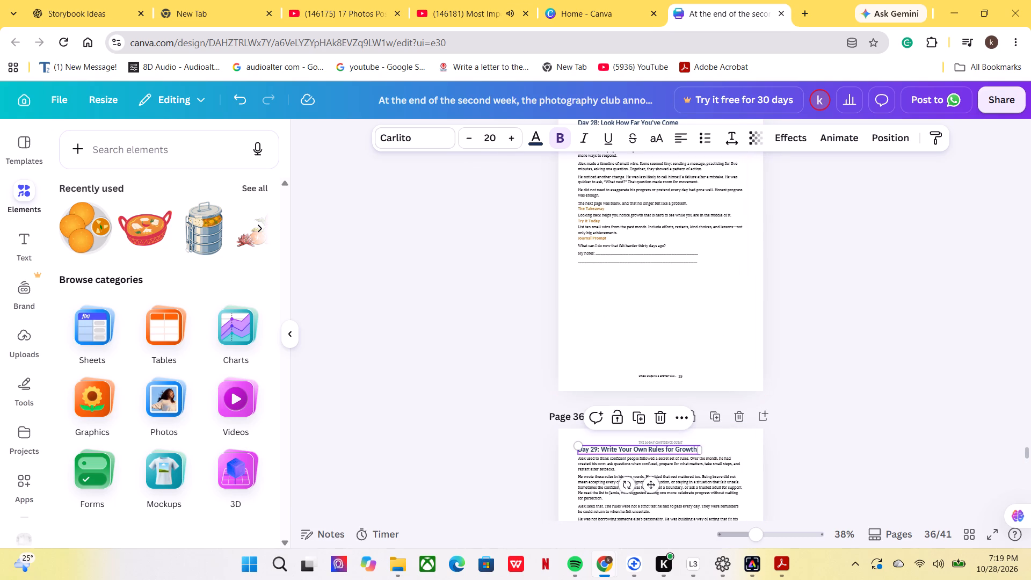
triple_click(510, 139)
click(510, 139)
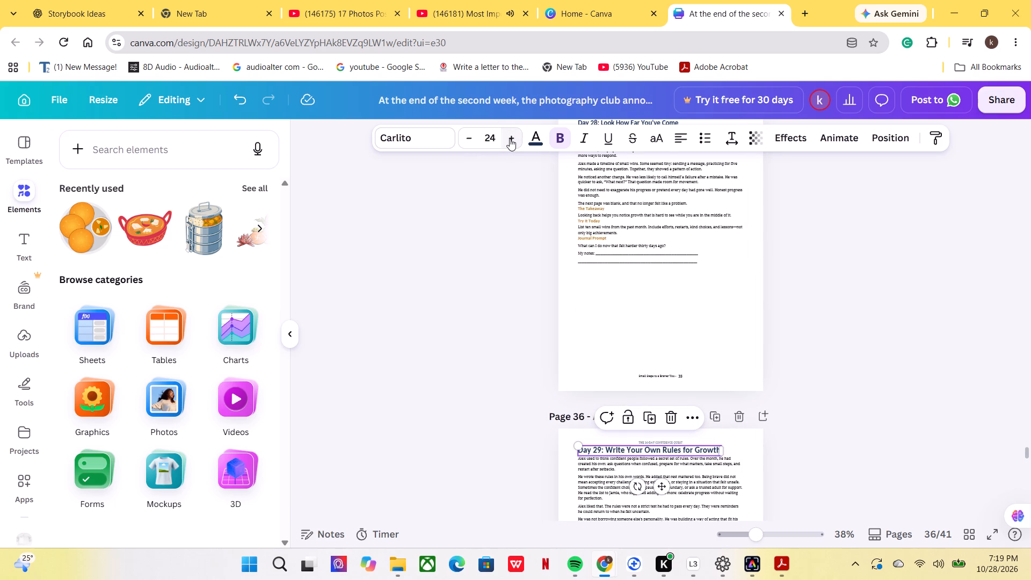
Set the font size of the heading "Day 28: Look How Far You've Come" on page 35 to 24.
scroll(840, 405, up, 5)
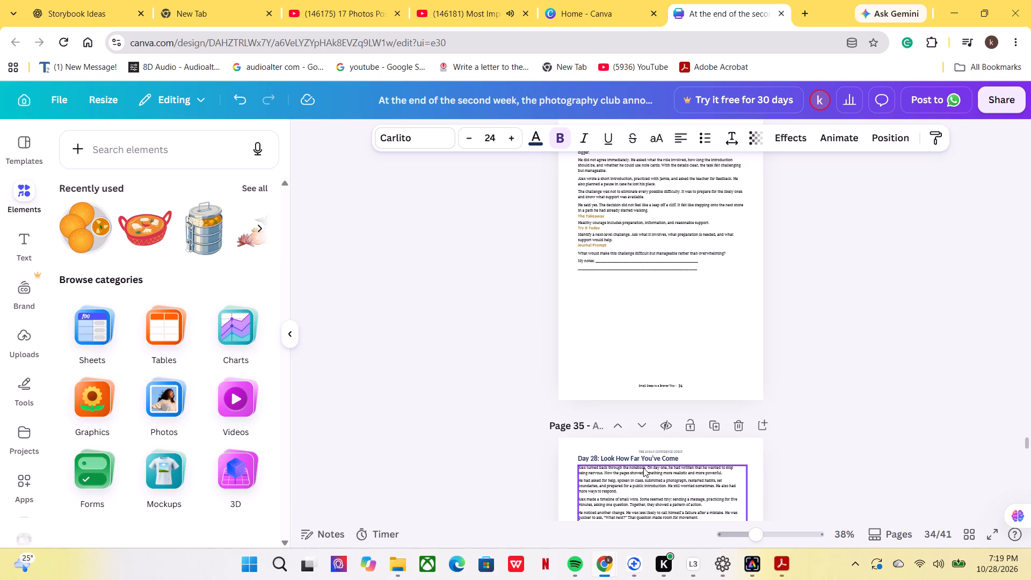
click(646, 455)
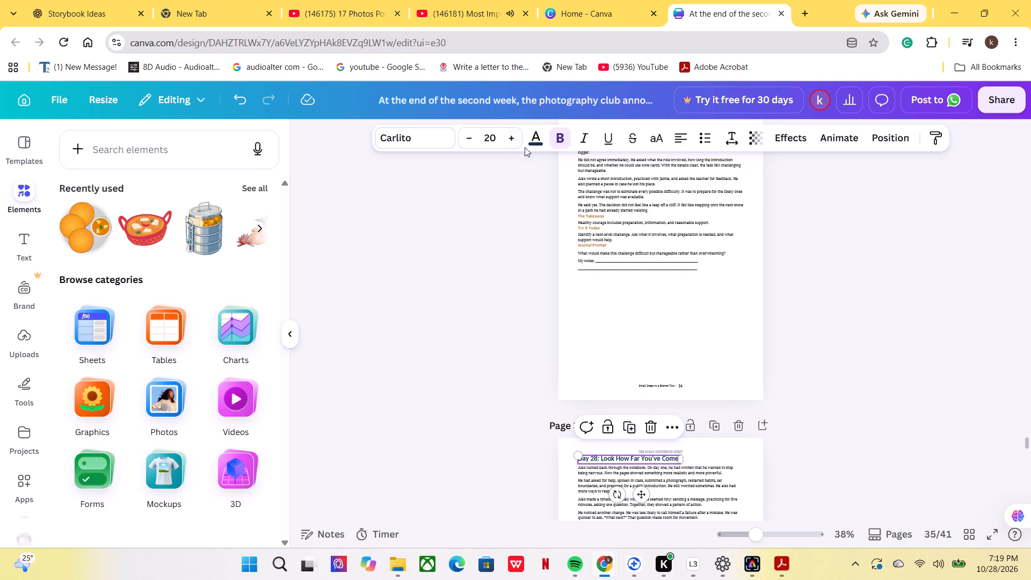
triple_click(512, 137)
click(512, 137)
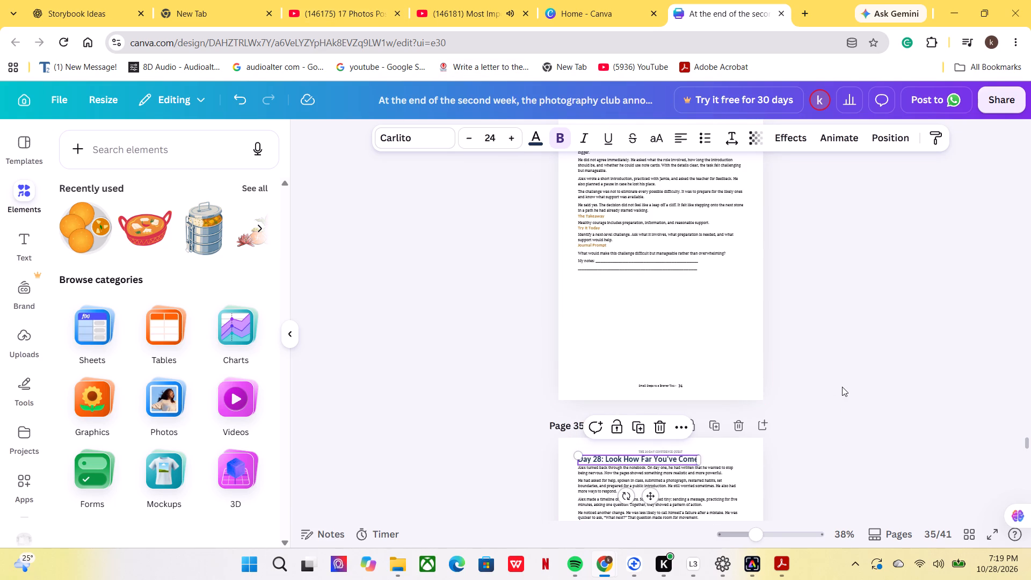
Set the font size of the heading "Day 27: A New Challenge" on page 34 to 24.
scroll(842, 387, up, 3)
click(614, 333)
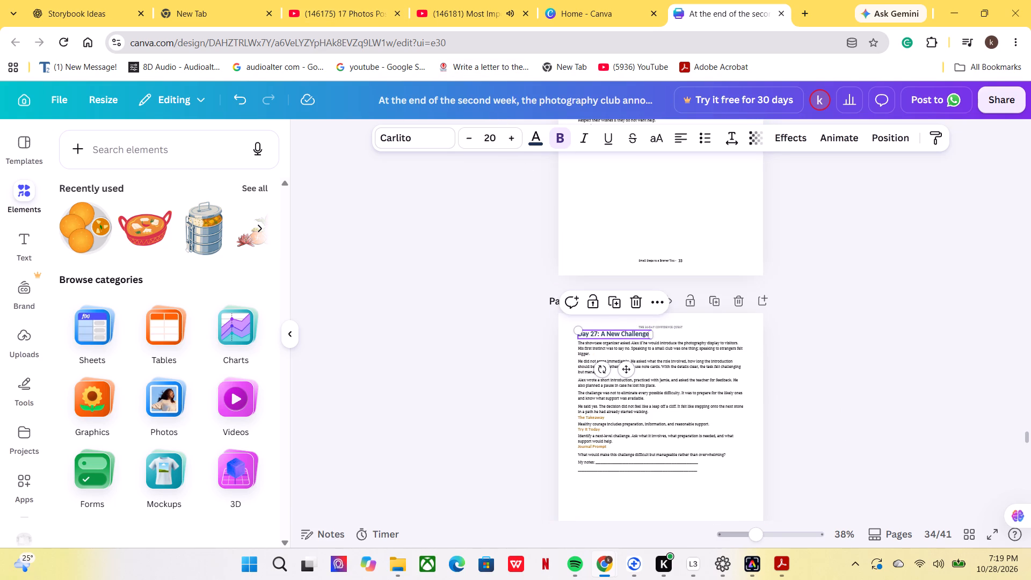
triple_click(509, 138)
click(509, 138)
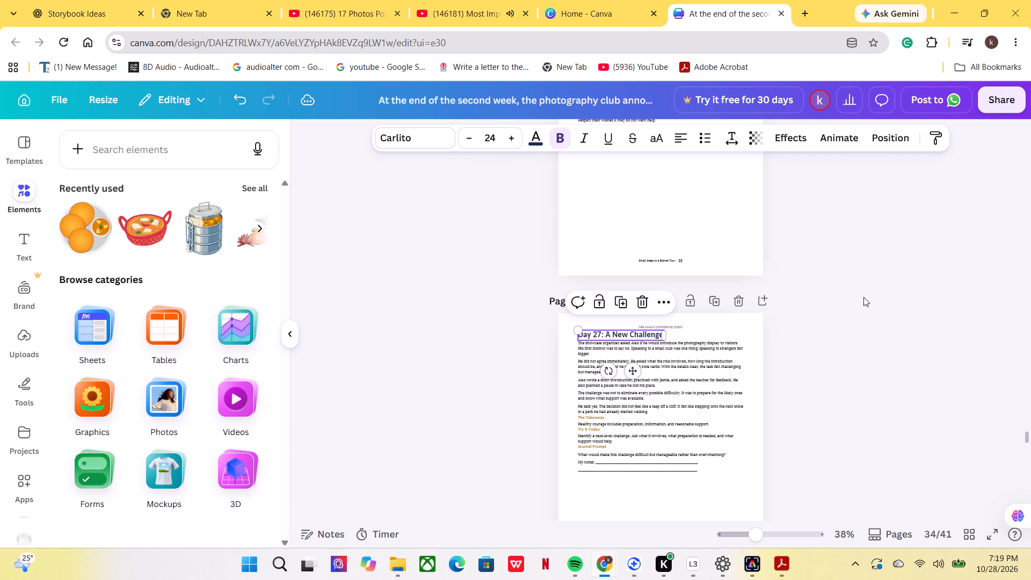
Set the font size of the heading "Day 26: The Day Alex Helped Someone Else" on page 33 to 24.
scroll(886, 316, up, 4)
click(693, 277)
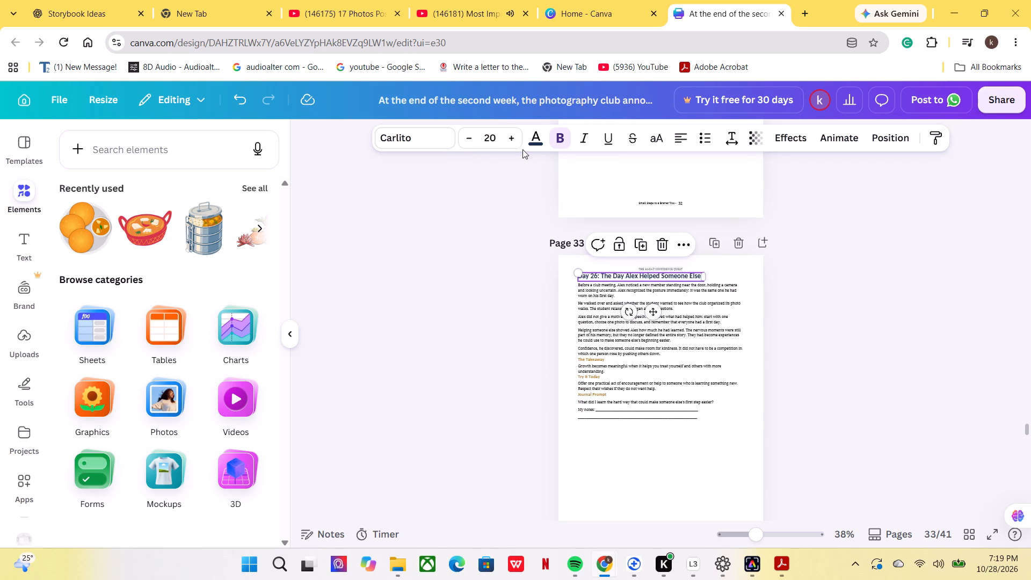
triple_click(510, 139)
click(510, 139)
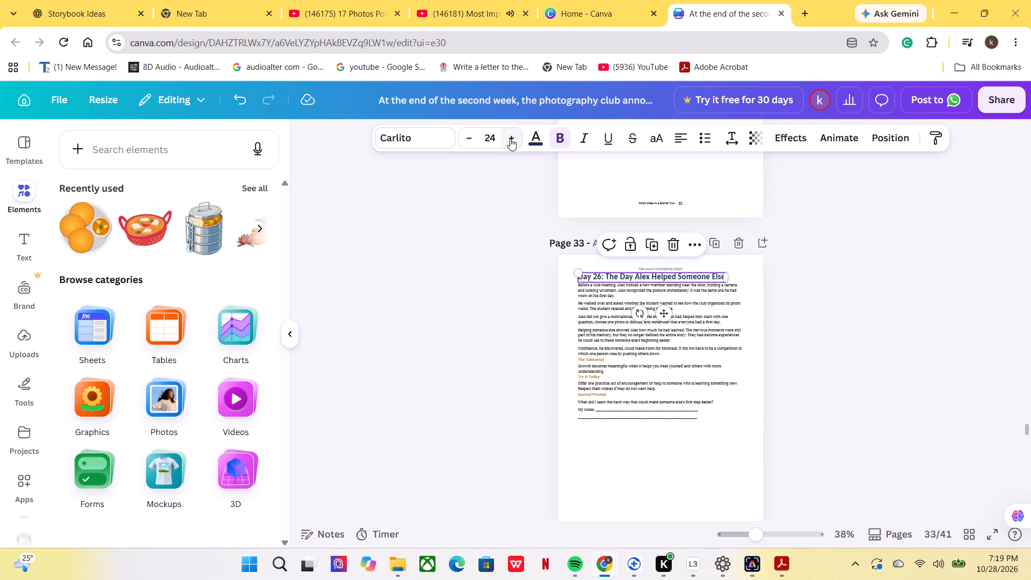
Set the font size of the heading "Day 25: Let Your Values Guide You" on page 32 to 24.
scroll(918, 344, up, 3)
scroll(794, 318, up, 3)
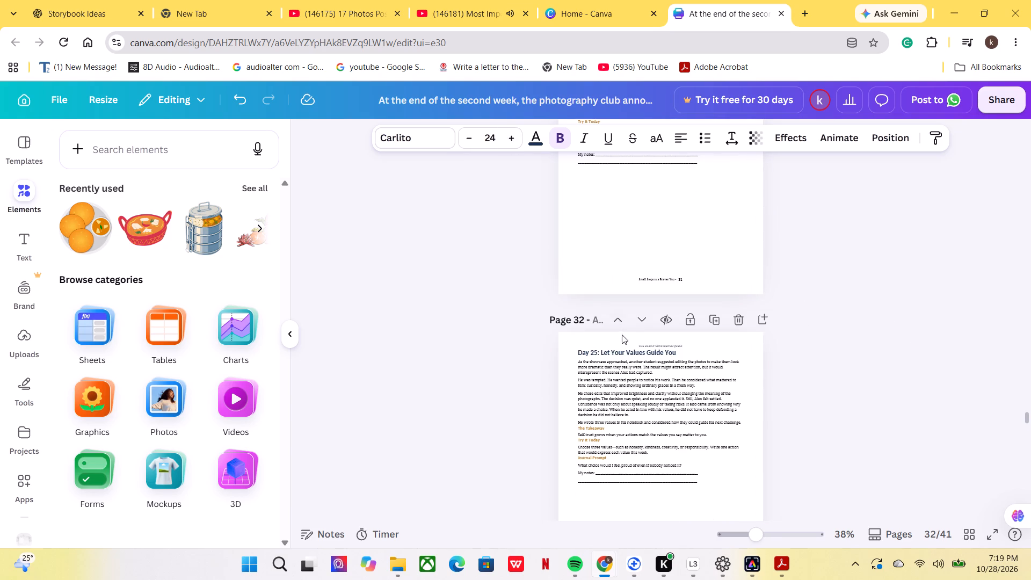
click(632, 352)
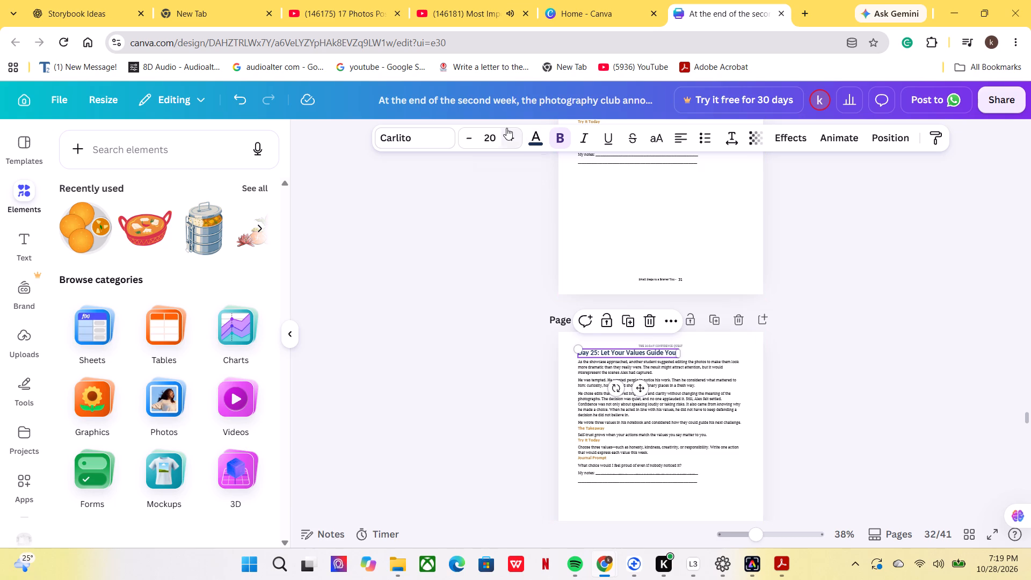
triple_click(506, 128)
click(506, 128)
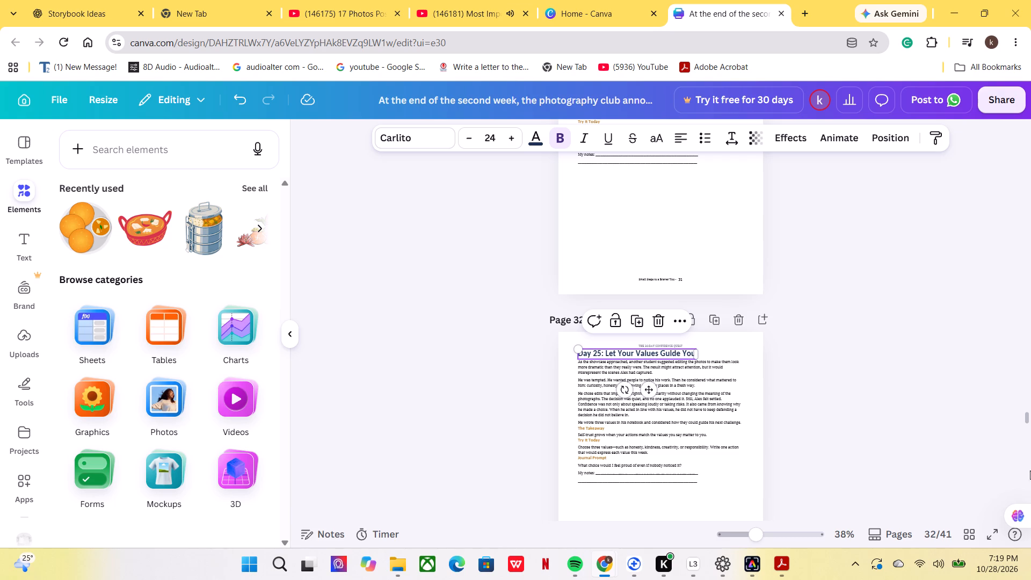
click(868, 347)
Set the font size of the heading "Day 24: Learn Something New" on page 31 to 24.
scroll(868, 347, up, 3)
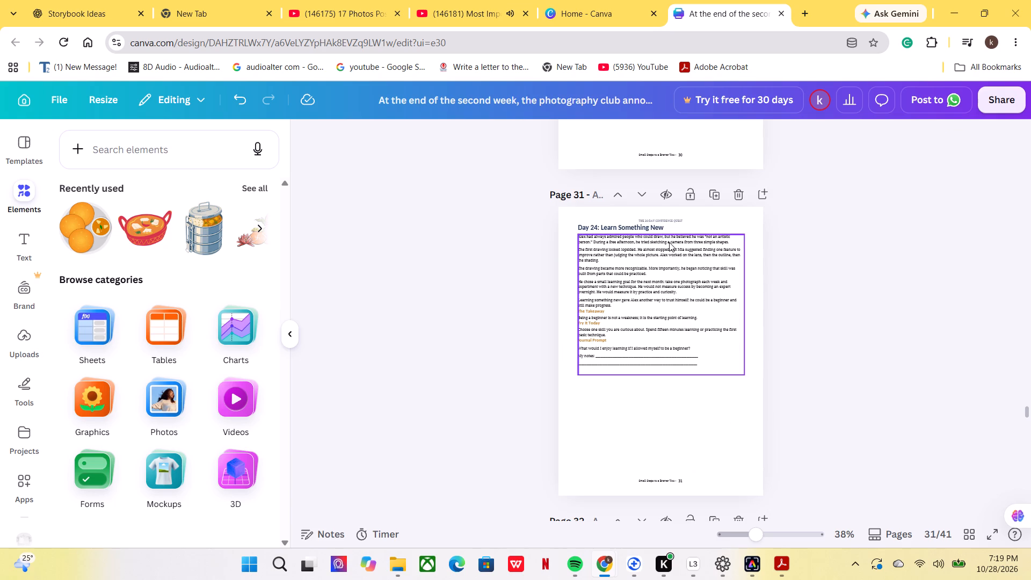
click(647, 222)
click(626, 230)
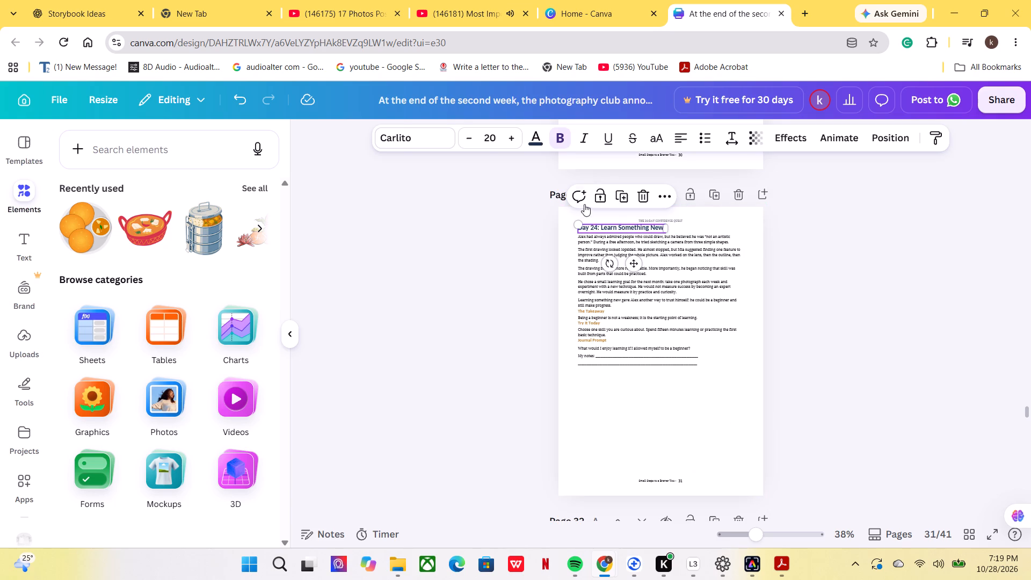
triple_click(512, 136)
click(512, 136)
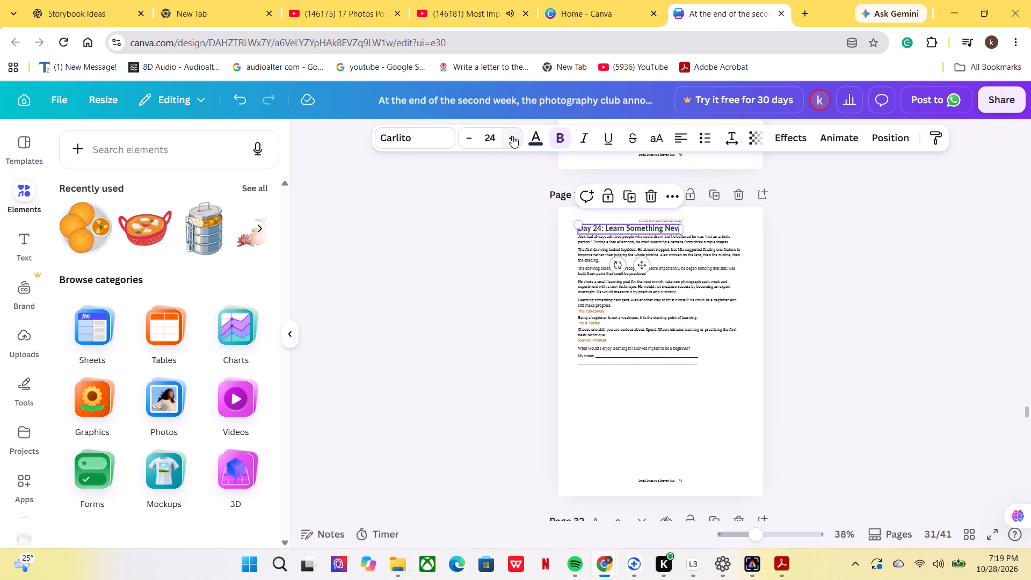
Set the font size of the heading "Day 23: Show Up Before You Feel Confident" on page 30 to 24.
scroll(794, 265, up, 3)
scroll(748, 216, up, 3)
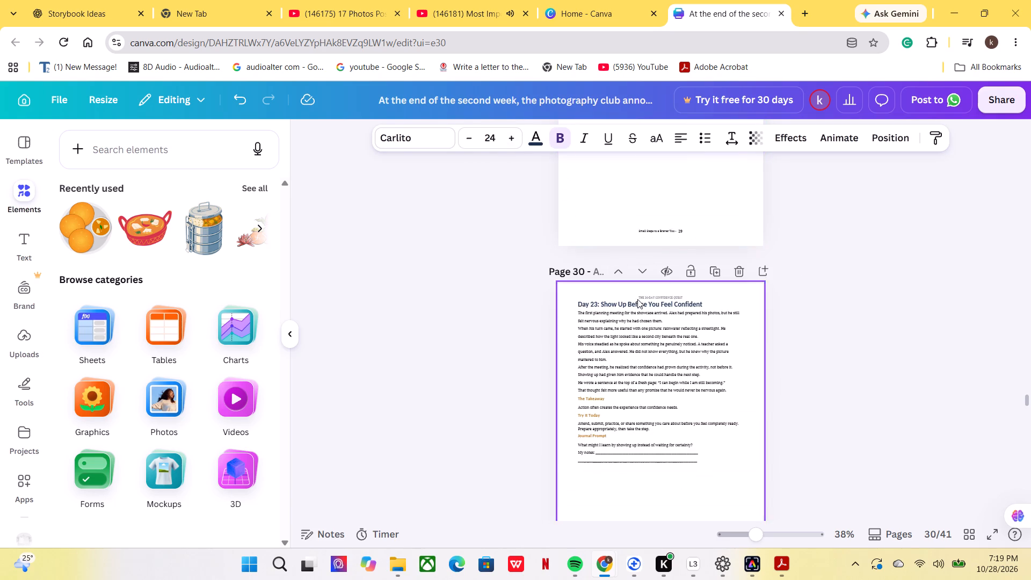
click(638, 301)
triple_click(515, 140)
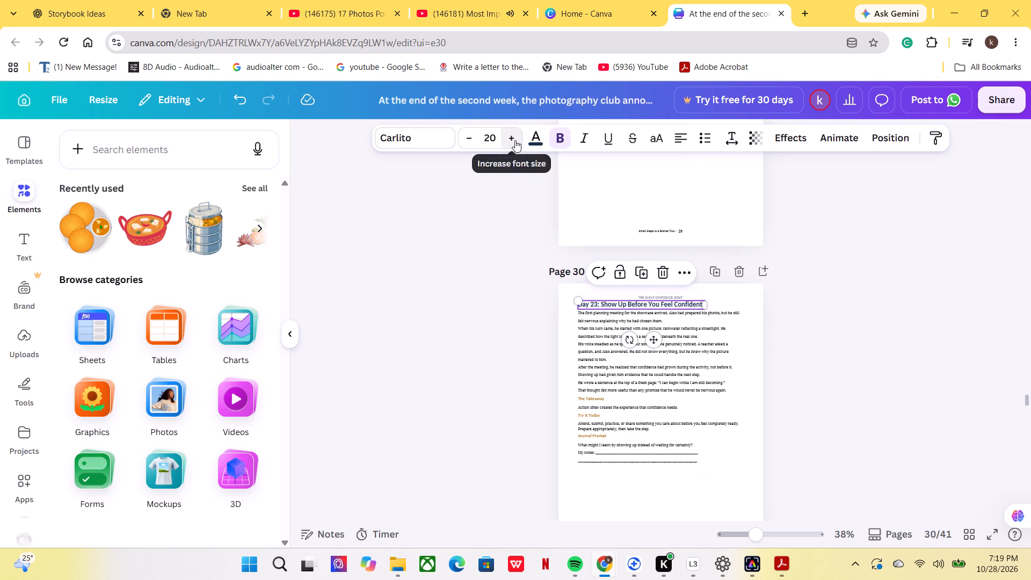
click(515, 140)
Set the font size of the heading "Day 22: The Goal That Once Felt Impossible" on page 29 to 24.
scroll(821, 311, up, 4)
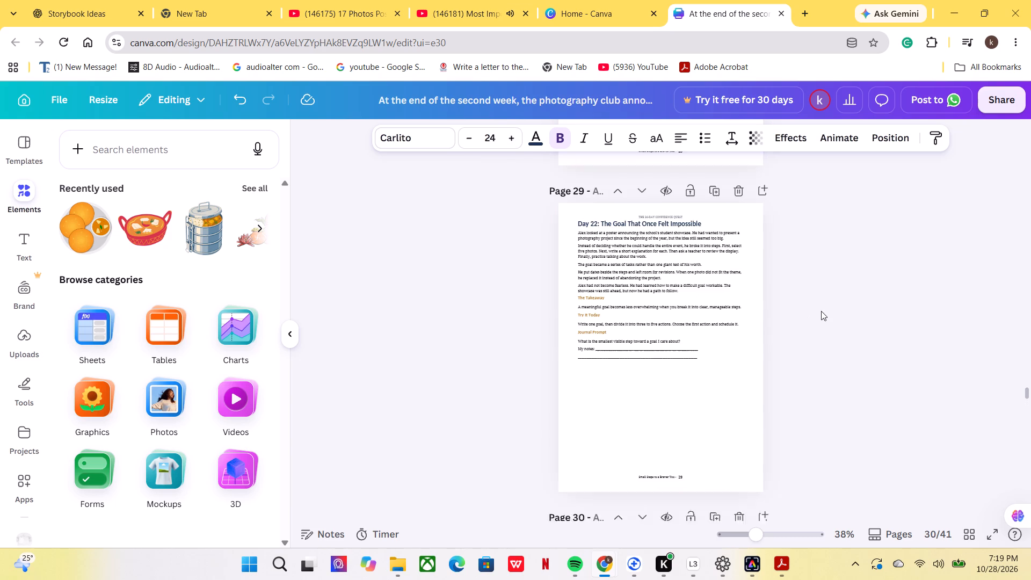
click(648, 244)
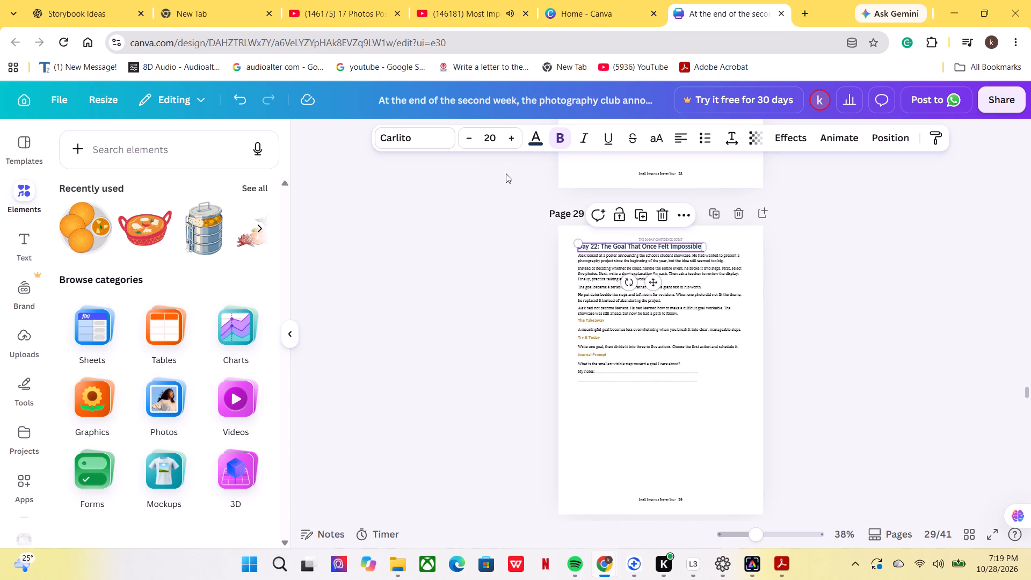
triple_click(507, 143)
click(507, 143)
Set the font size of the heading "Day 21: The Courage to Begin Again" on page 28 to 24.
scroll(881, 272, up, 4)
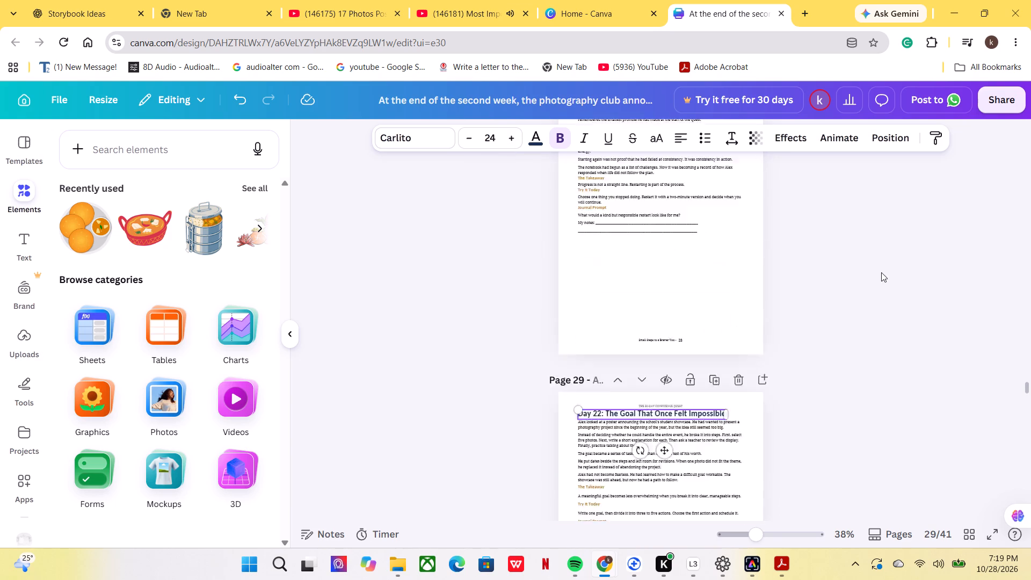
scroll(757, 257, up, 1)
click(647, 255)
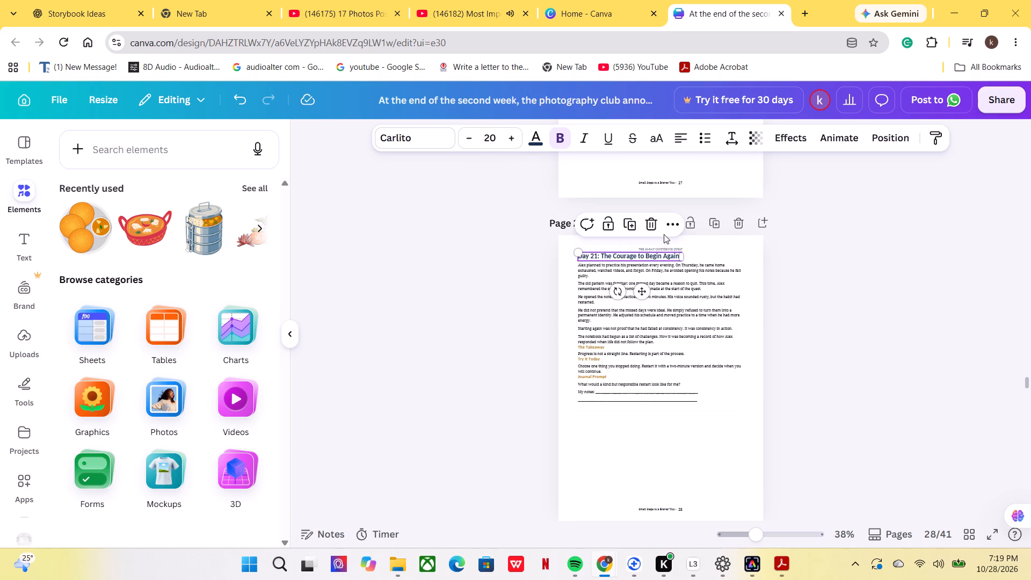
click(669, 224)
click(904, 235)
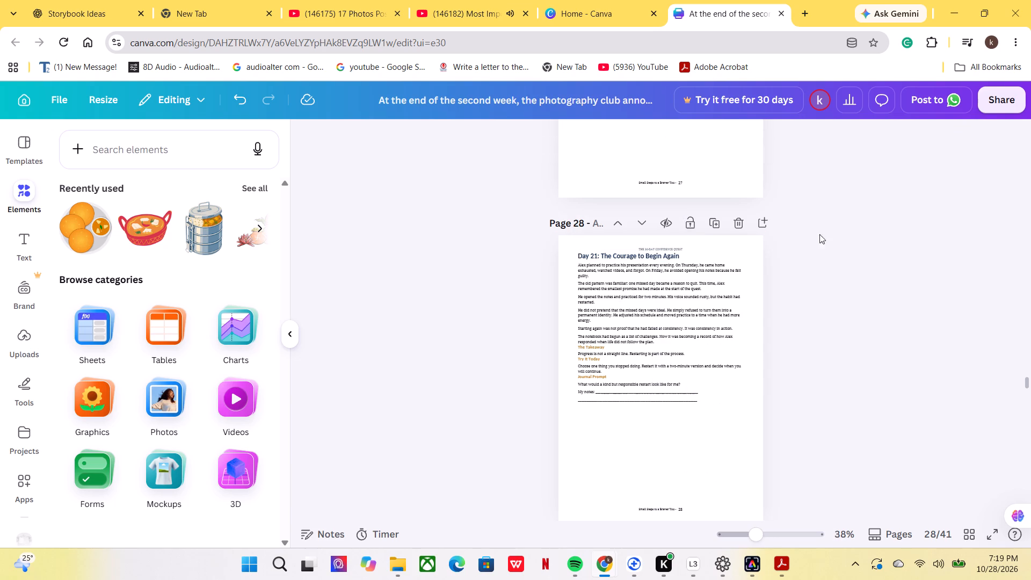
click(606, 253)
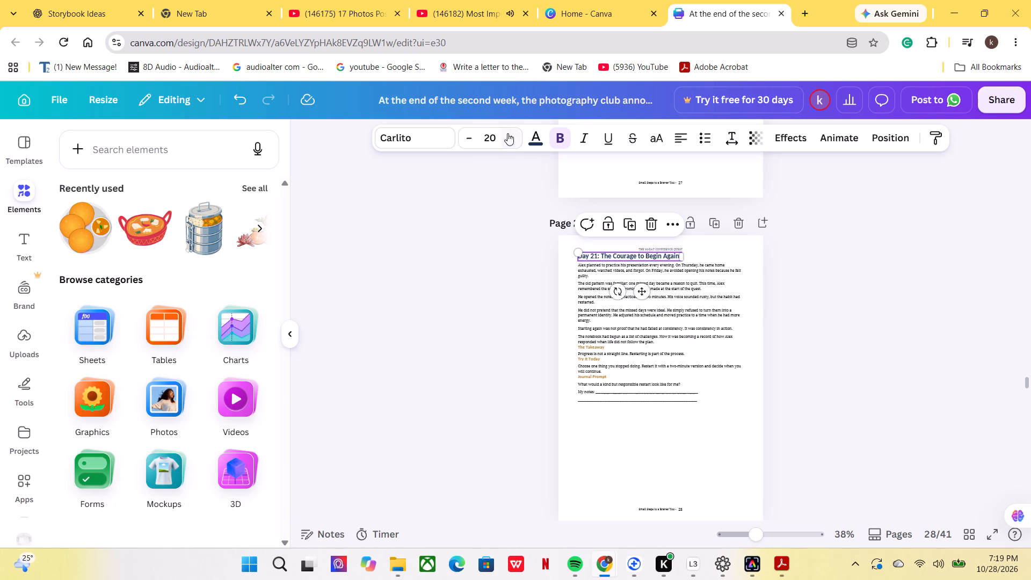
triple_click(510, 133)
double_click(510, 133)
click(463, 141)
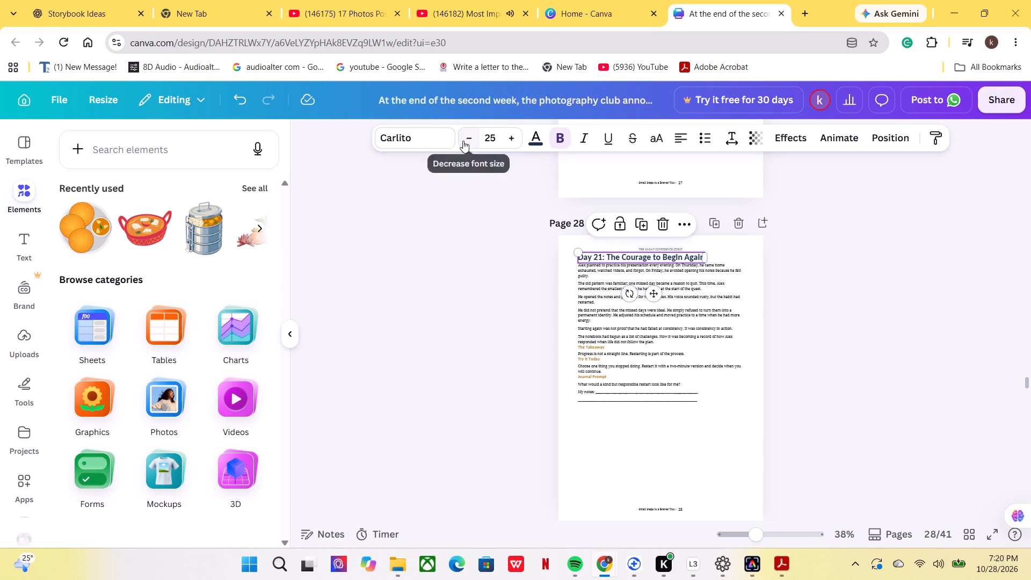
Set the font size of the heading "Day 20: Choosing Friends Who Lift You Up" on page 27 to 24.
scroll(801, 320, up, 5)
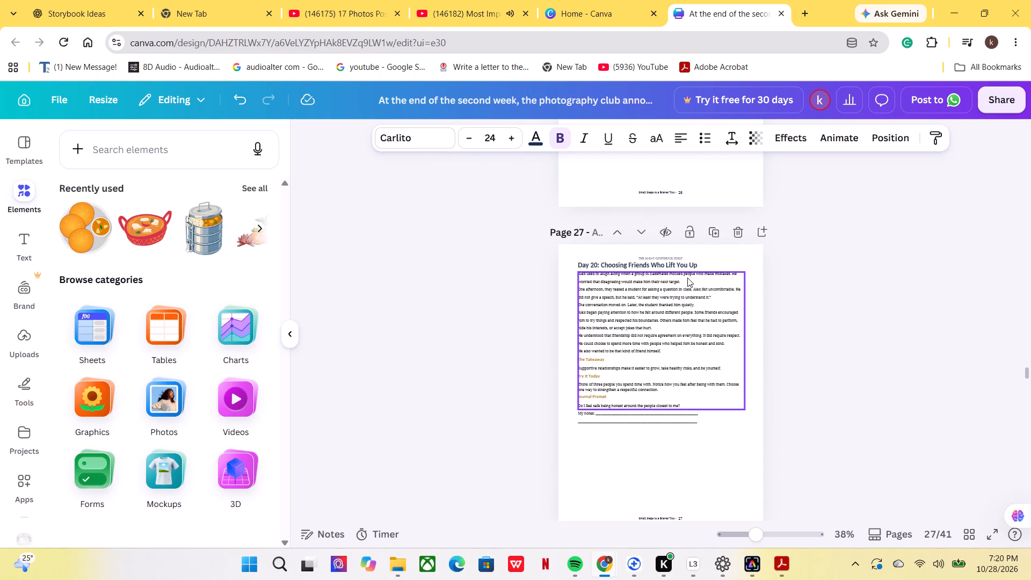
click(683, 264)
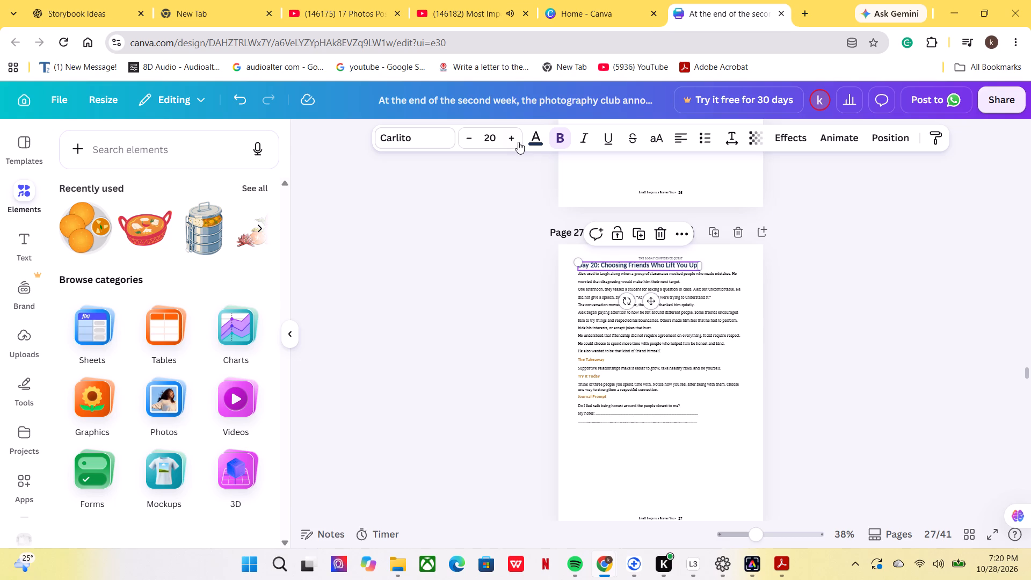
triple_click(517, 138)
click(517, 138)
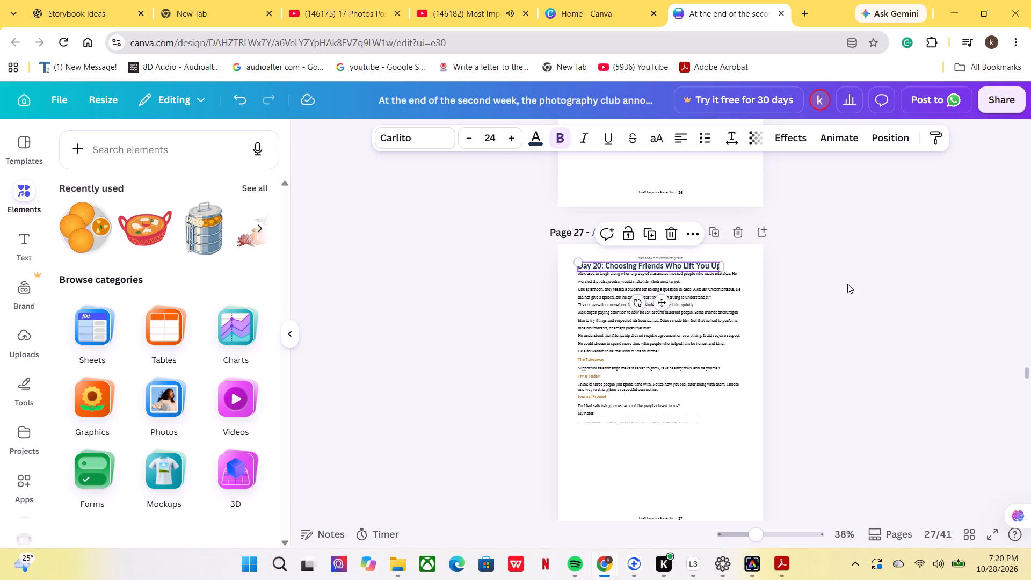
Set the font size of the heading "Day 19: Stop Waiting to Feel Ready" on page 26 to 24.
scroll(865, 289, up, 6)
click(628, 344)
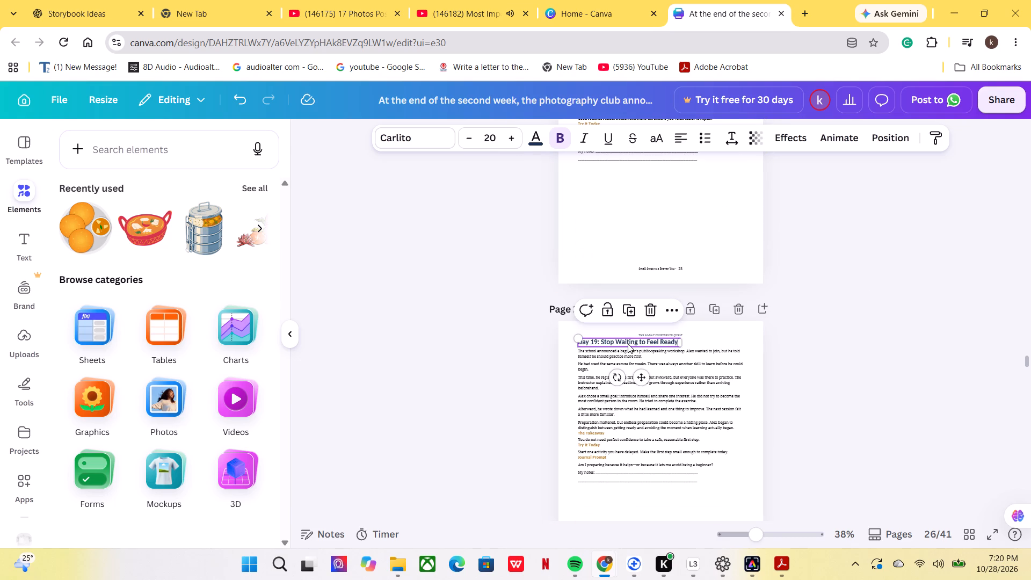
triple_click(507, 142)
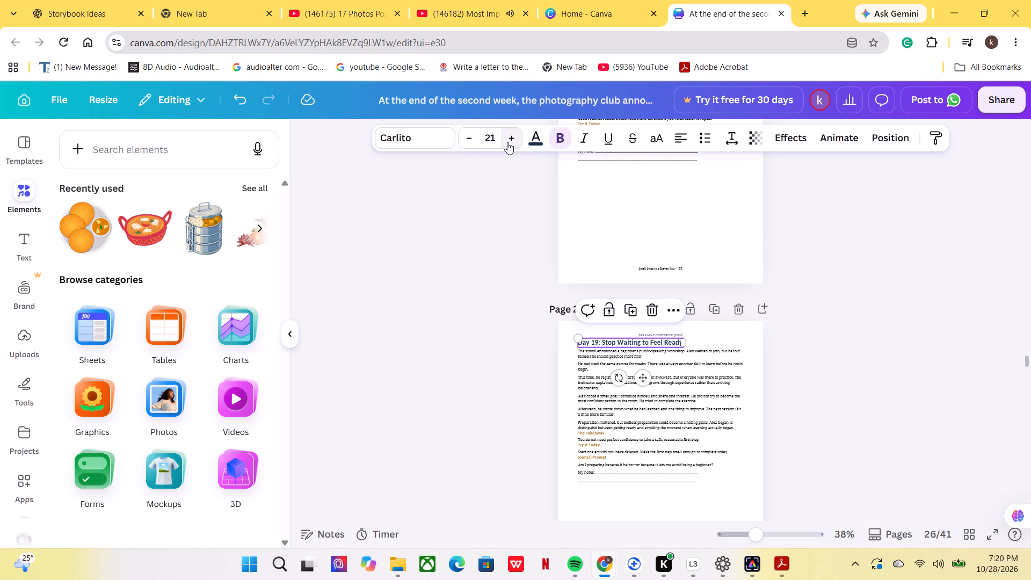
click(507, 142)
click(918, 320)
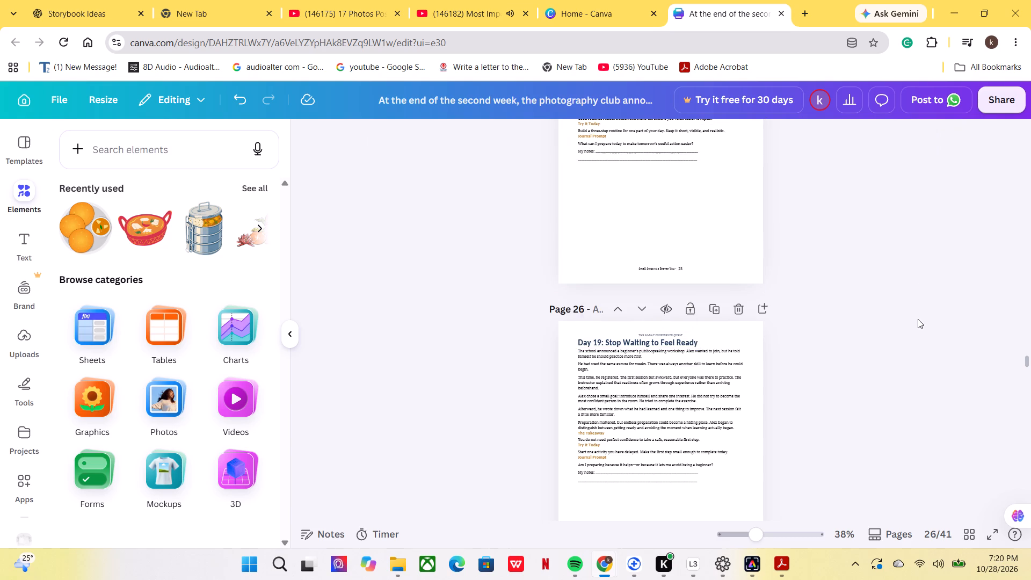
Set the font size of the heading "Day 18: The Habit That Changed Everything" on page 25 to 24.
scroll(918, 319, up, 4)
click(638, 284)
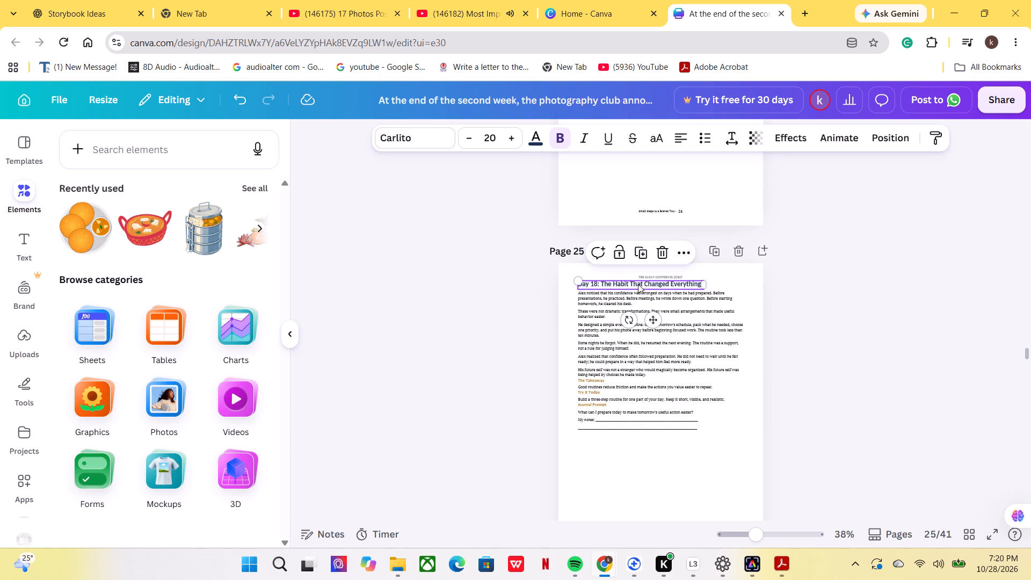
triple_click(506, 141)
click(506, 141)
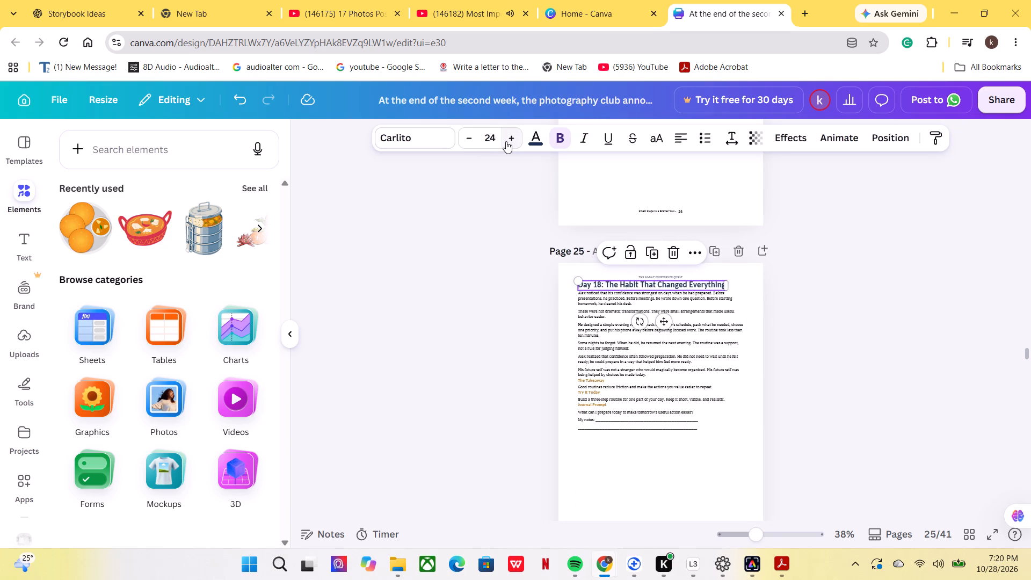
Set the font size of the heading "Day 17: Turn Failure into Feedback" on page 24 to 24.
scroll(861, 288, up, 4)
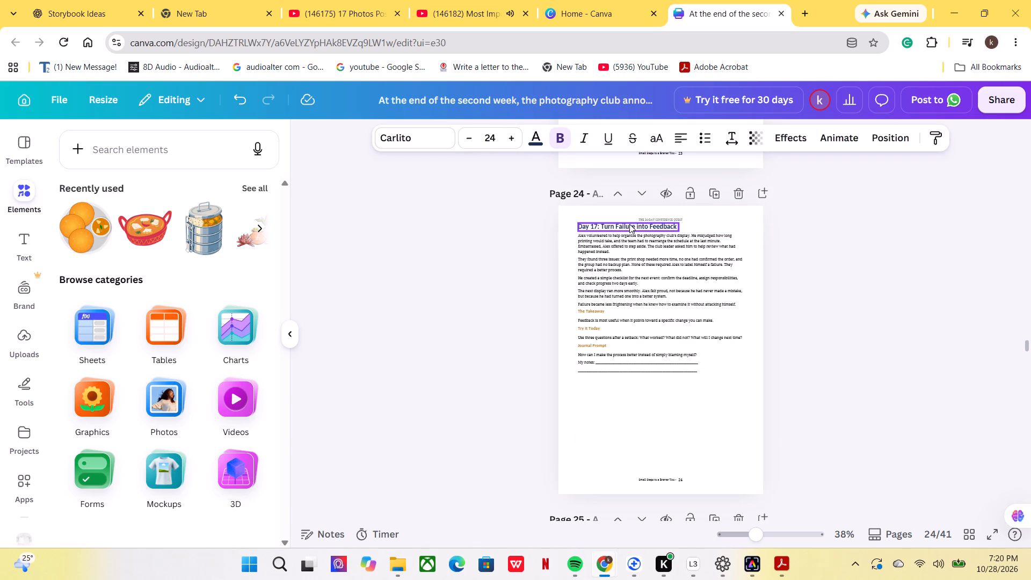
click(629, 226)
triple_click(513, 136)
click(513, 136)
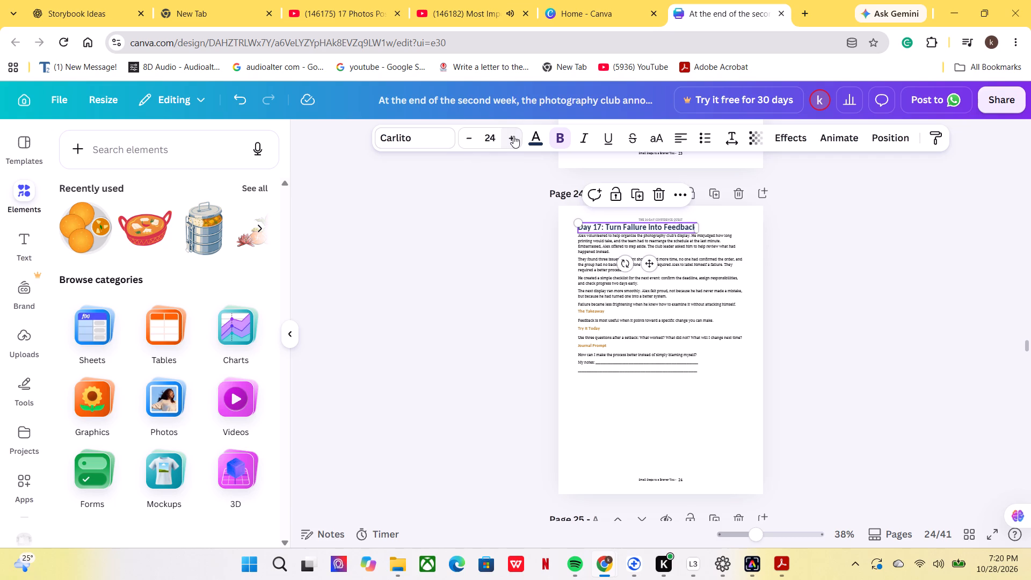
Set the font size of the heading "Day 16: The Trap of Overthinking" on page 23 to 24.
scroll(832, 325, up, 4)
scroll(766, 287, up, 3)
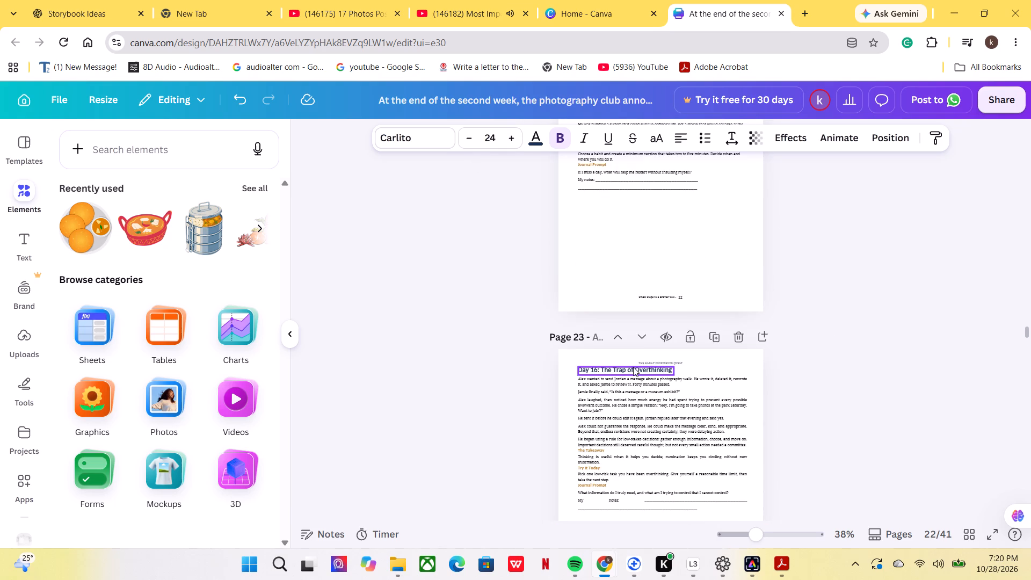
click(633, 367)
triple_click(510, 138)
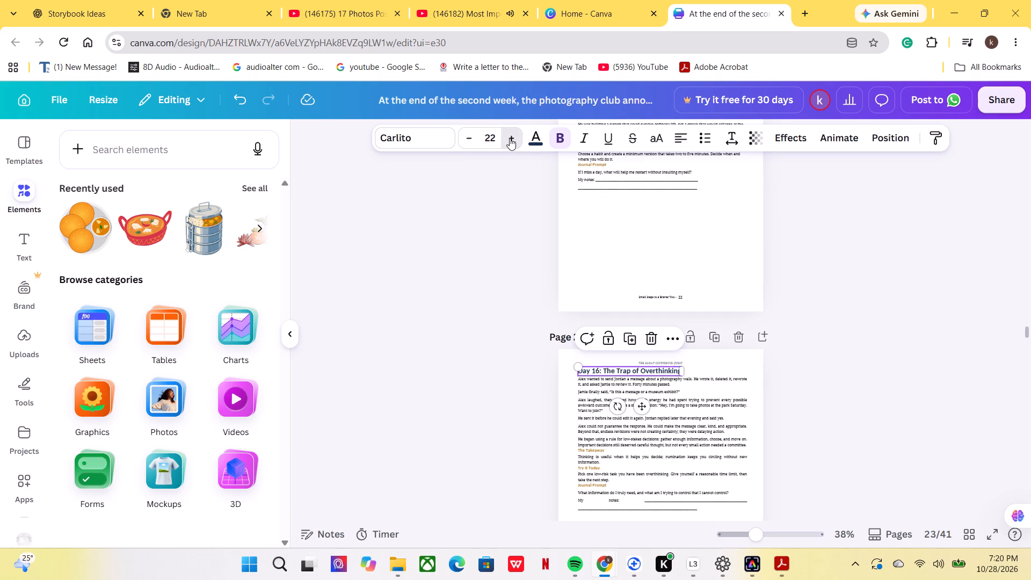
click(510, 138)
Set the font size of the heading "Day 15: Keep the Promise You Made" on page 22 to 24.
scroll(870, 325, up, 3)
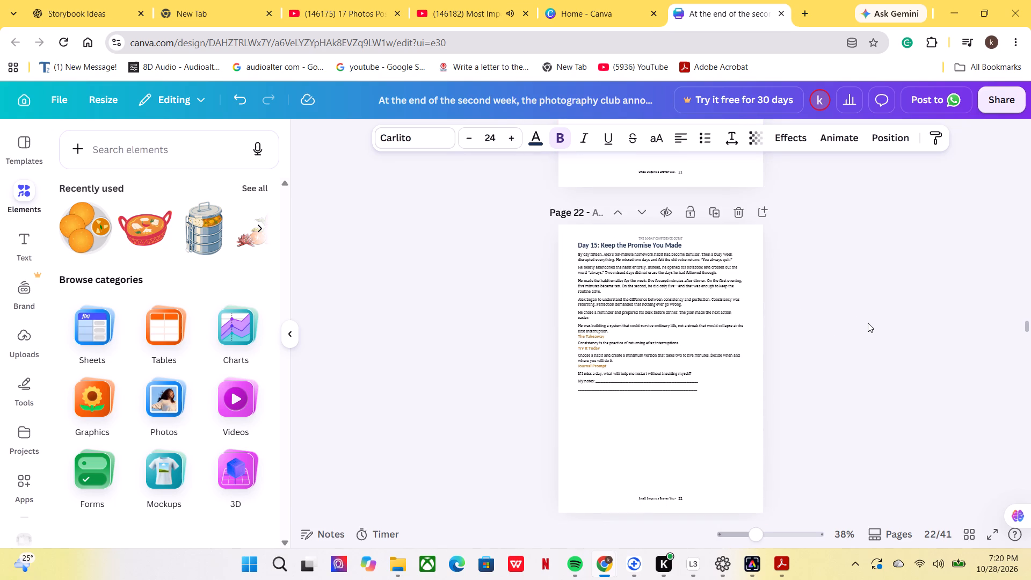
click(626, 248)
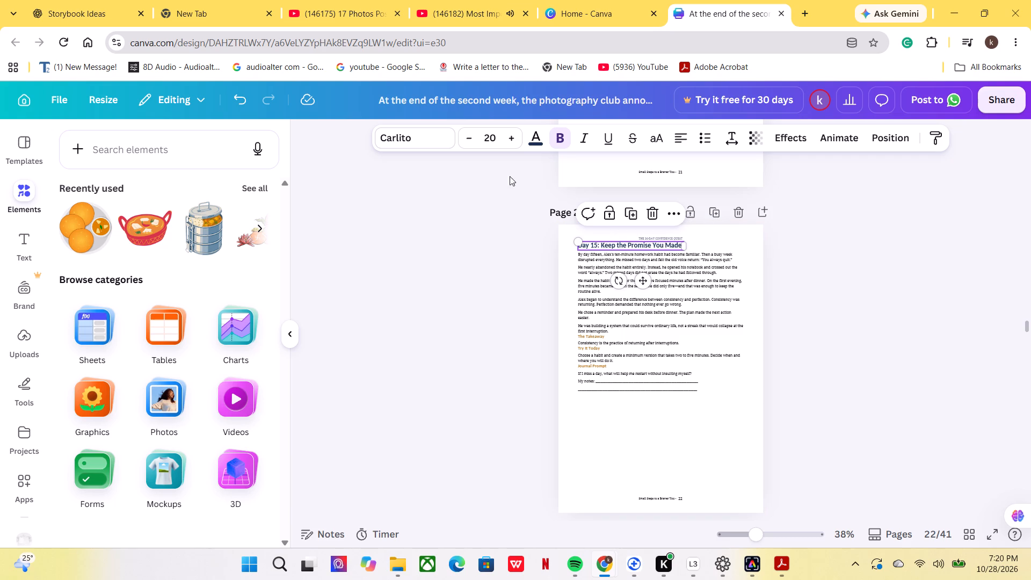
triple_click(511, 143)
click(511, 143)
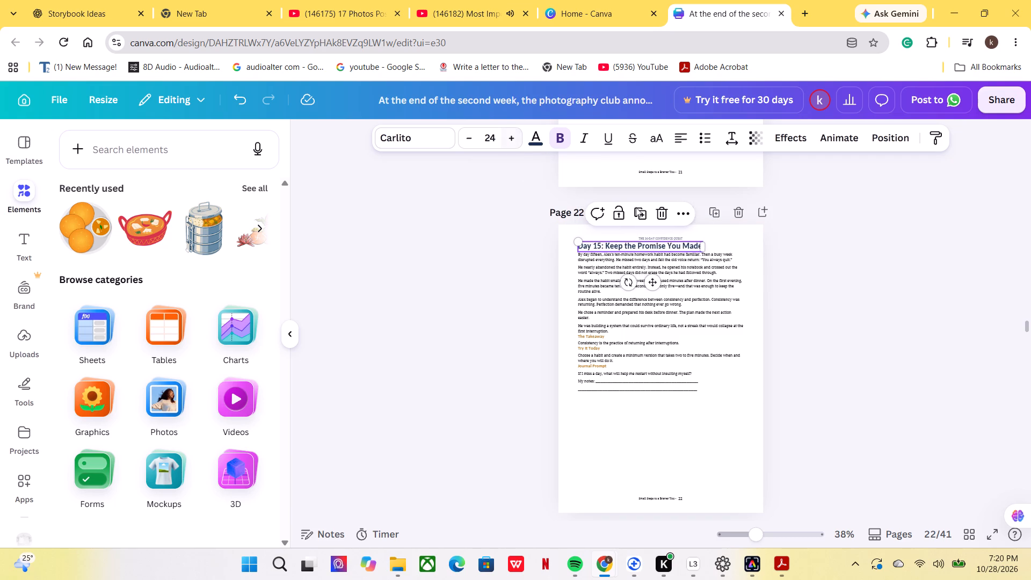
scroll(898, 311, up, 5)
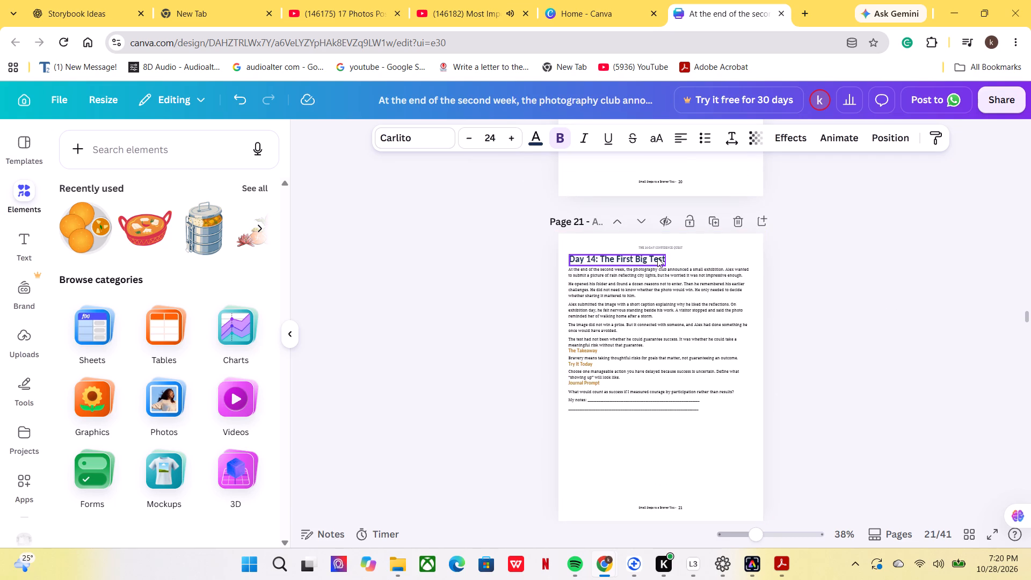
click(646, 262)
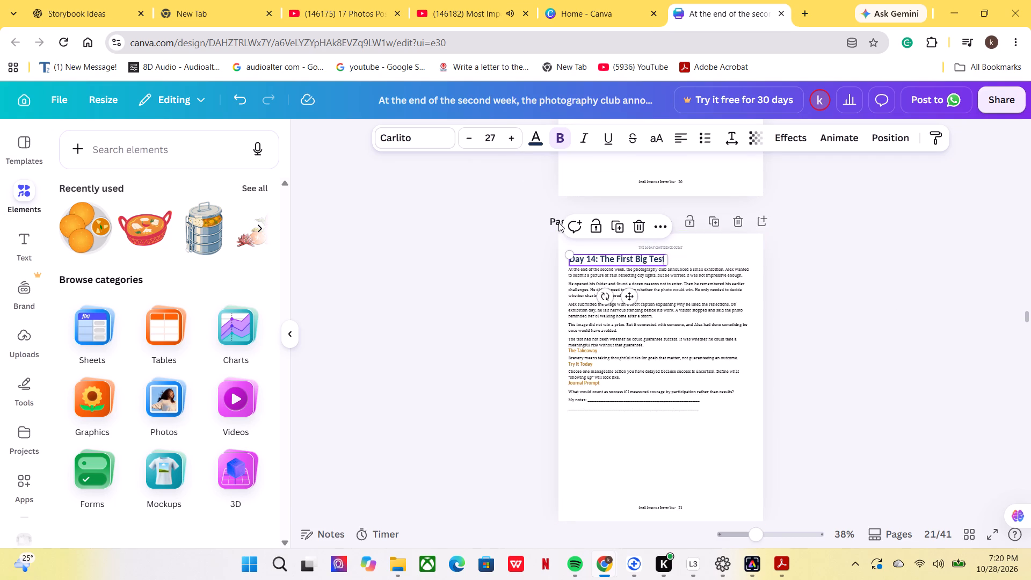
double_click(466, 135)
click(466, 135)
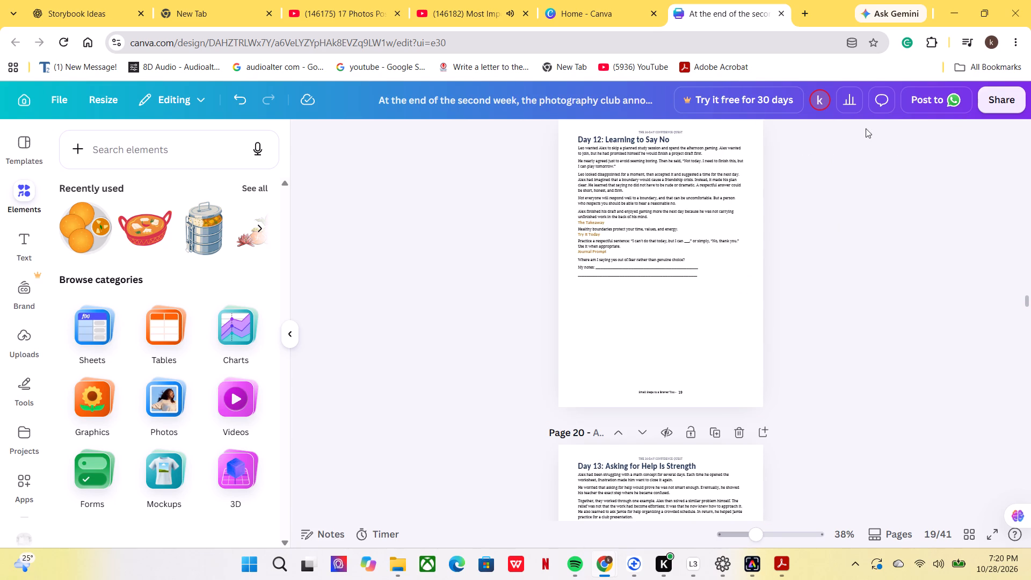
In a new browser tab, search the web for "pdf to flipbook converter" and open the Heyzine site.
click(802, 5)
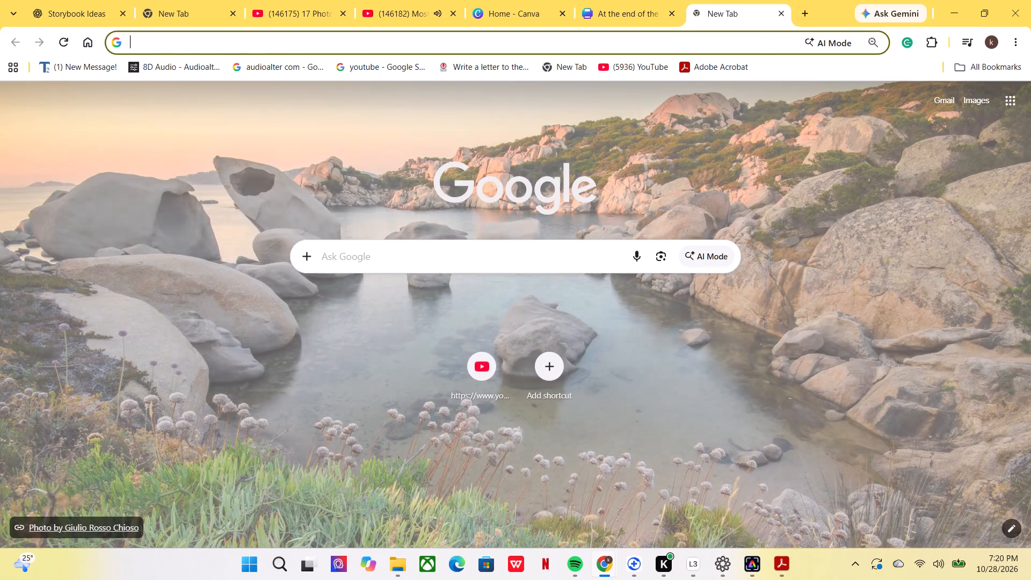
click(380, 255)
text(pdf)
key(space)
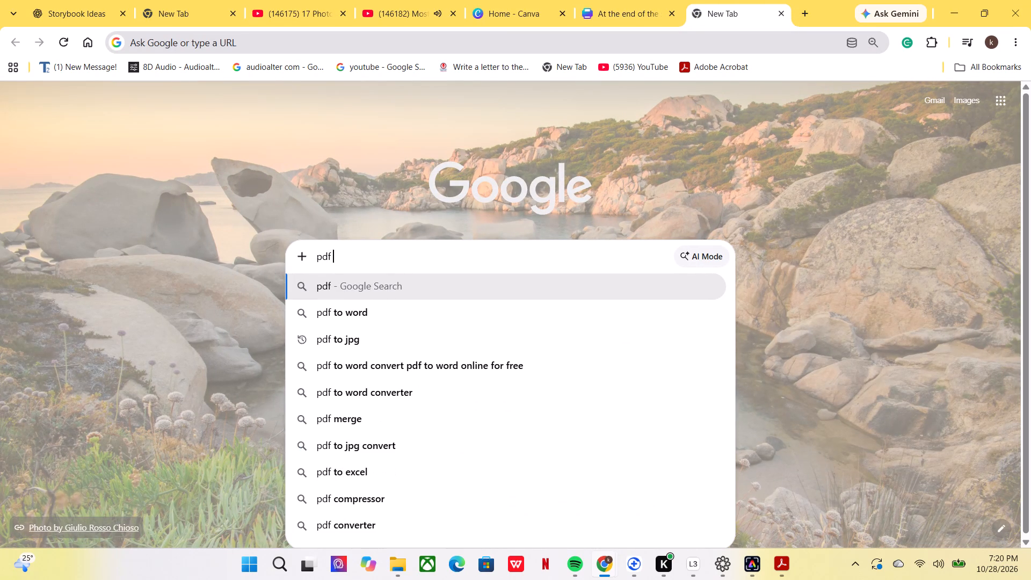
text(to)
key(space)
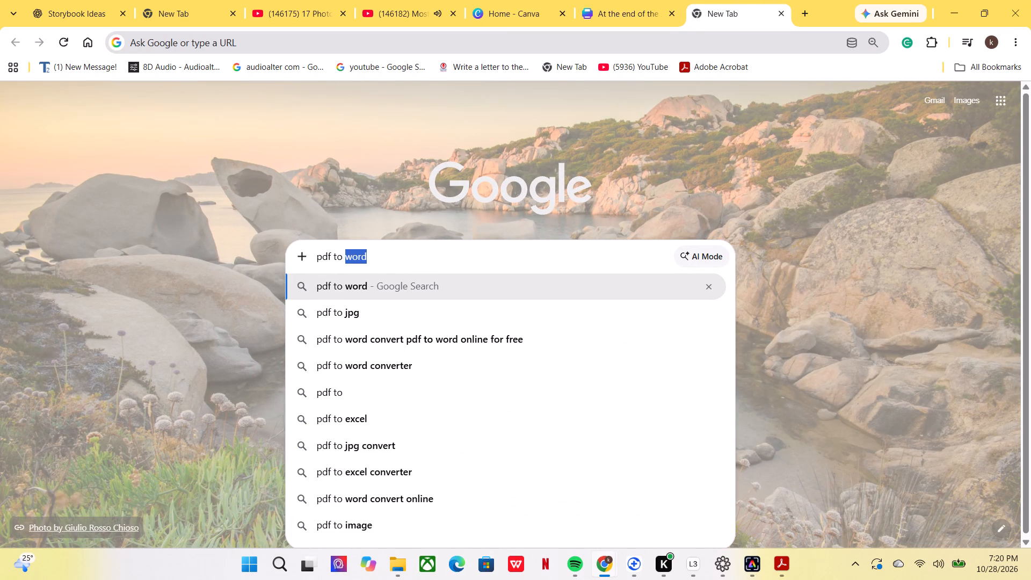
key(f)
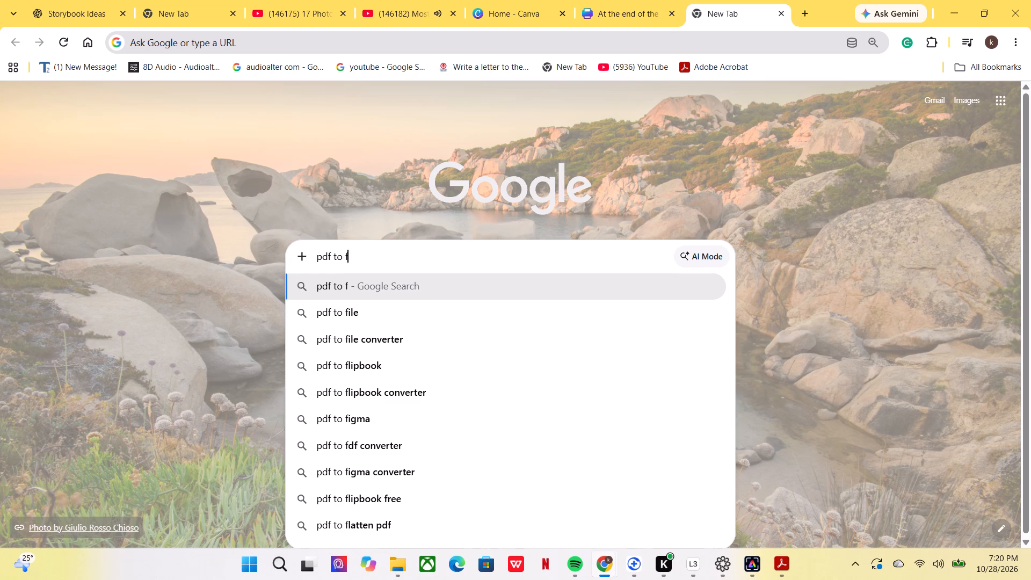
click(400, 393)
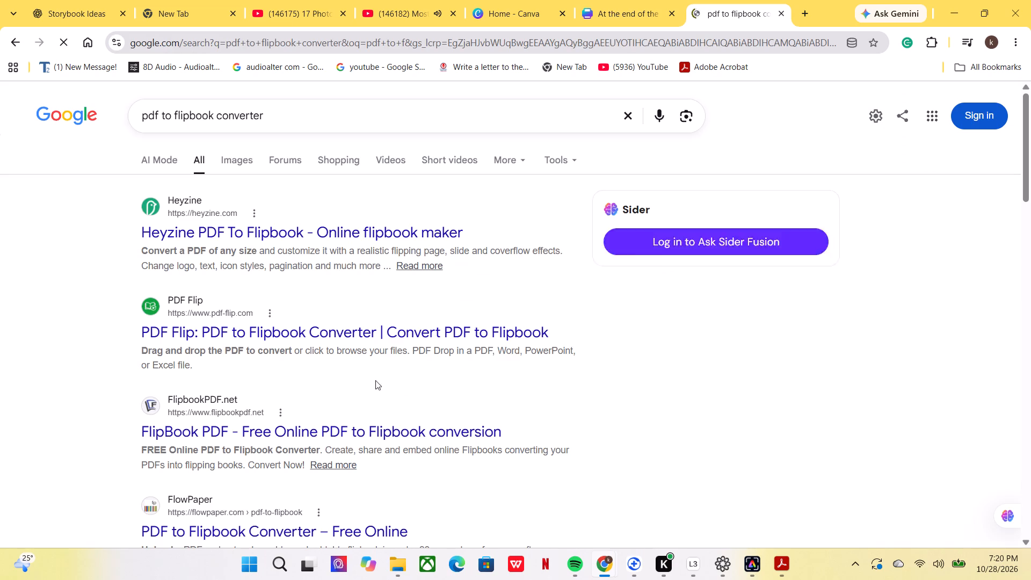
click(384, 228)
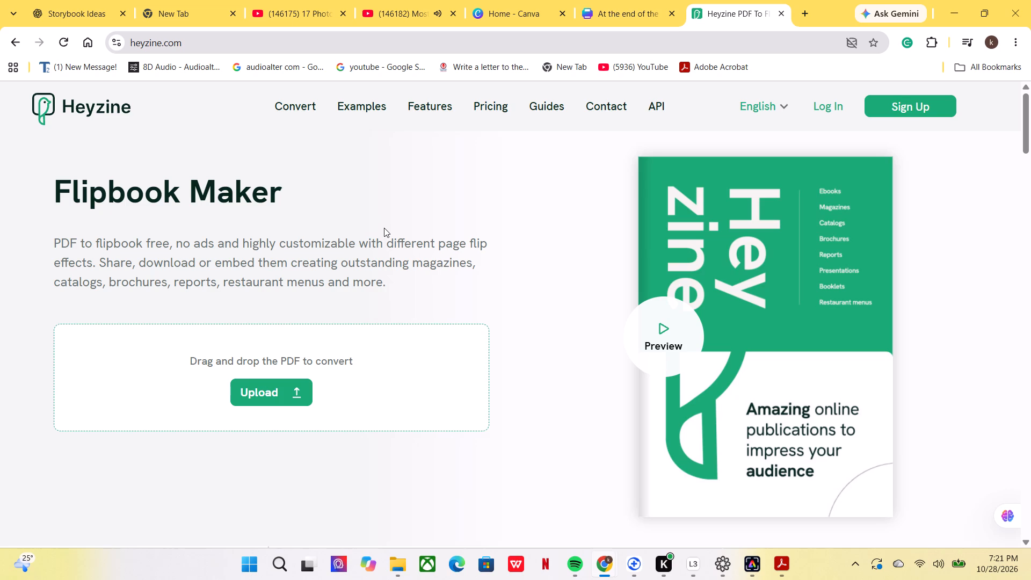
Return to the Canva design, download all its pages as a digital PDF, and minimise the Acrobat window.
click(633, 3)
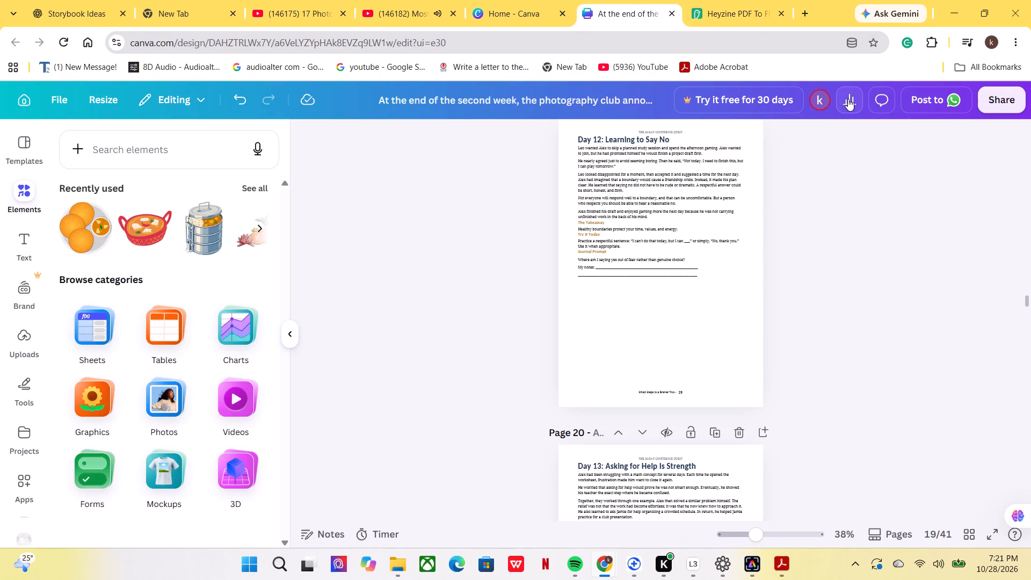
click(994, 103)
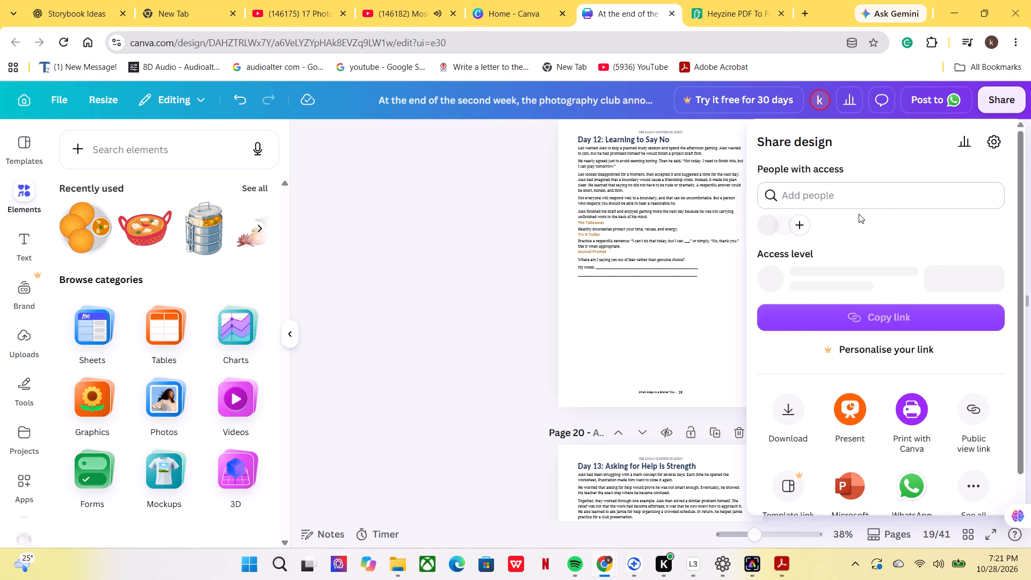
click(789, 408)
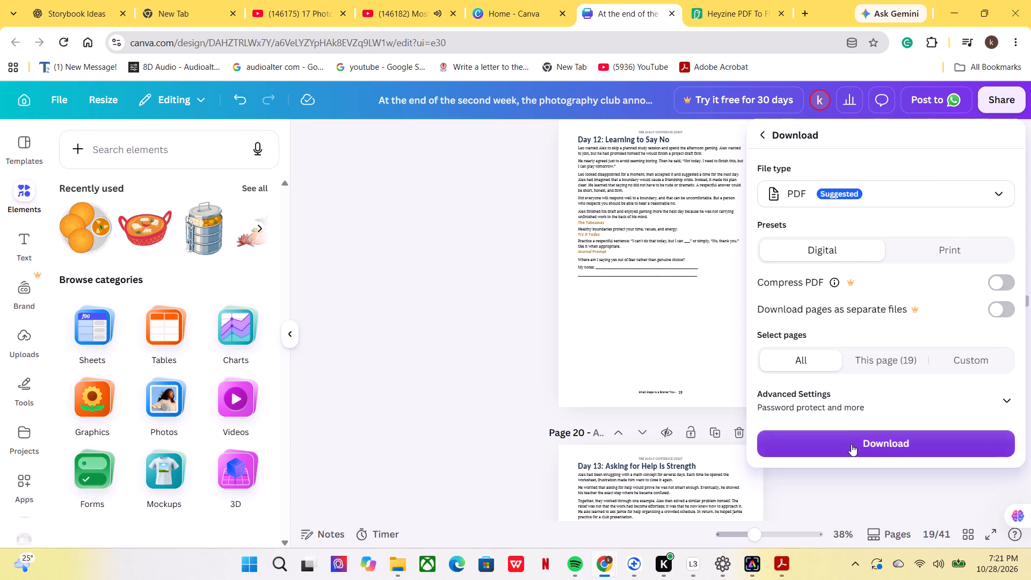
click(851, 445)
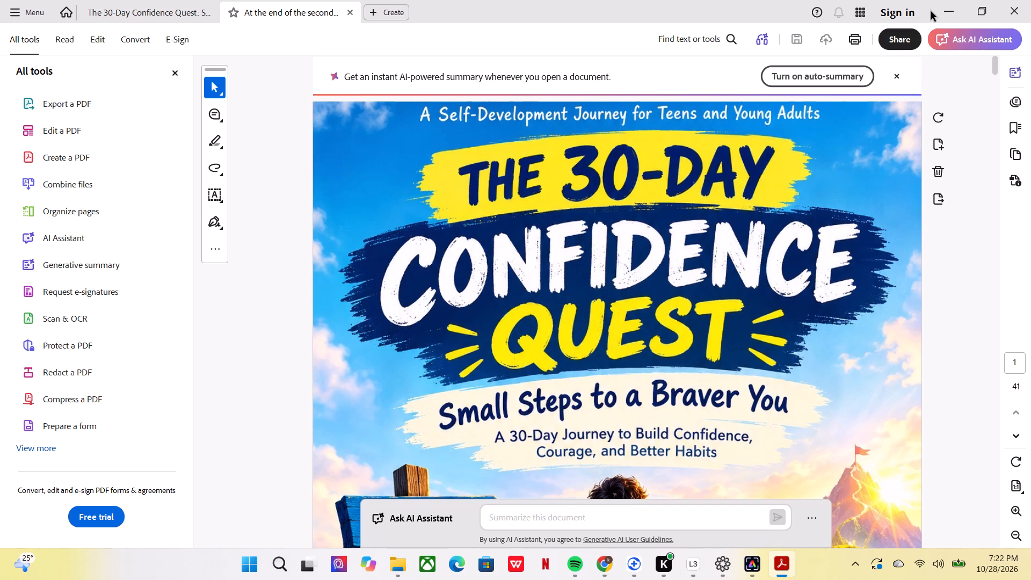
click(954, 7)
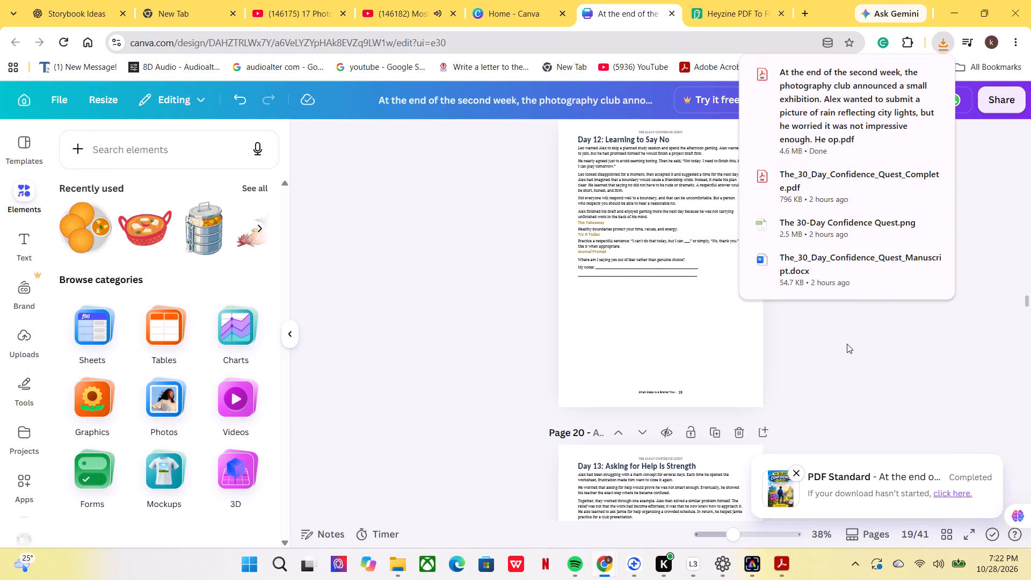
Open the downloaded ebook PDF in the browser and examine its opening pages, from the title page through the contents list.
click(819, 123)
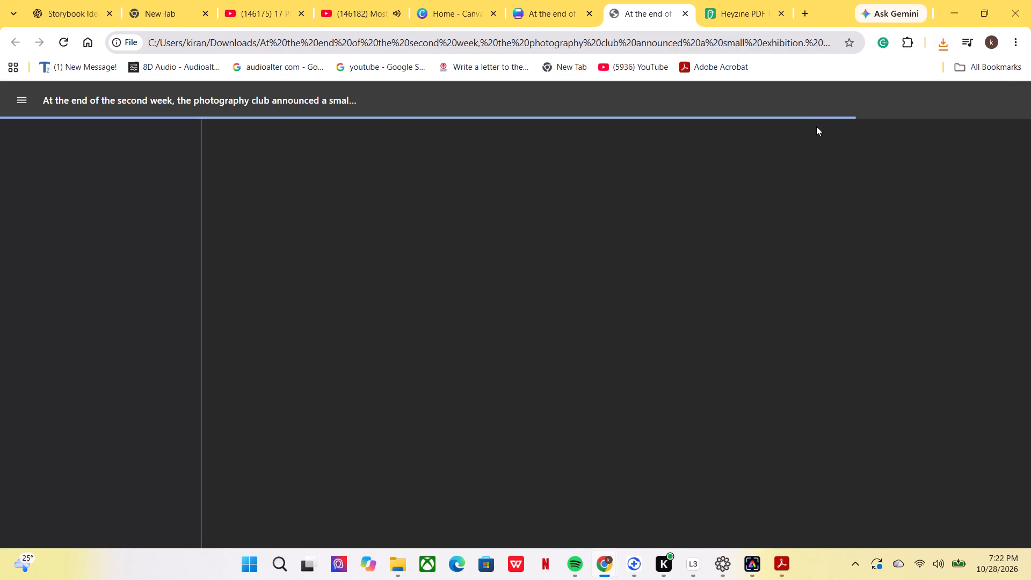
scroll(685, 277, down, 15)
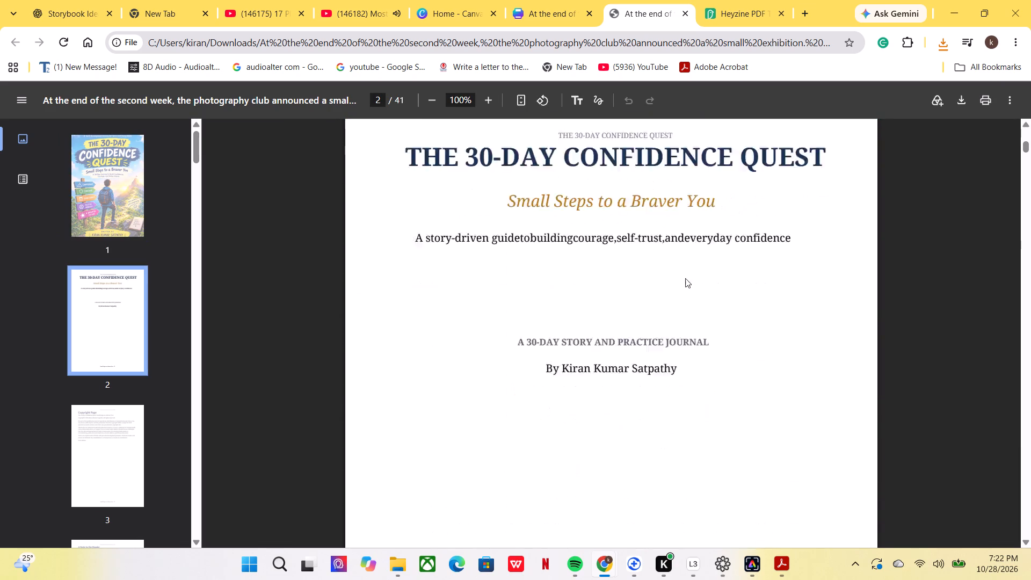
scroll(685, 279, down, 16)
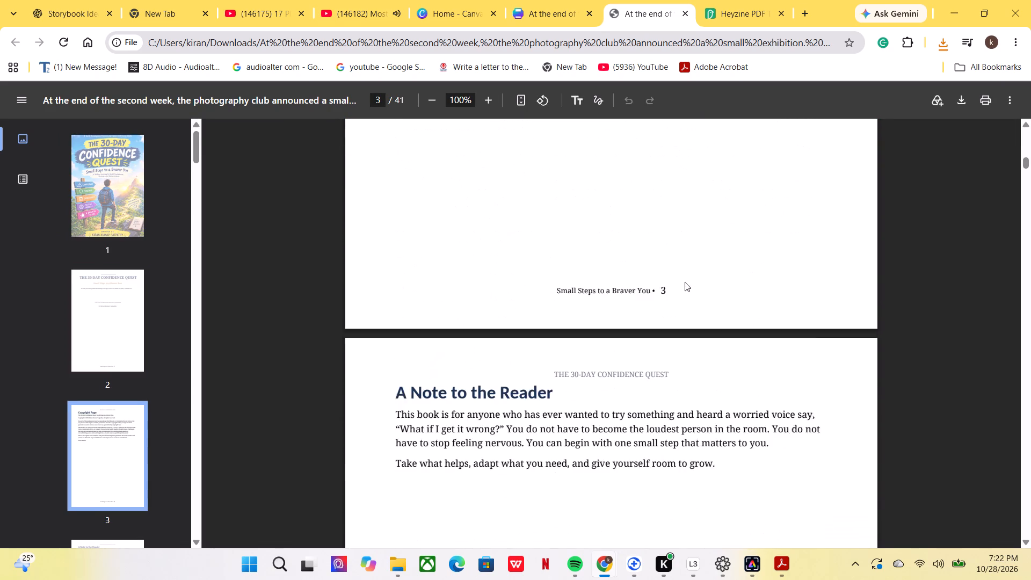
scroll(685, 282, down, 13)
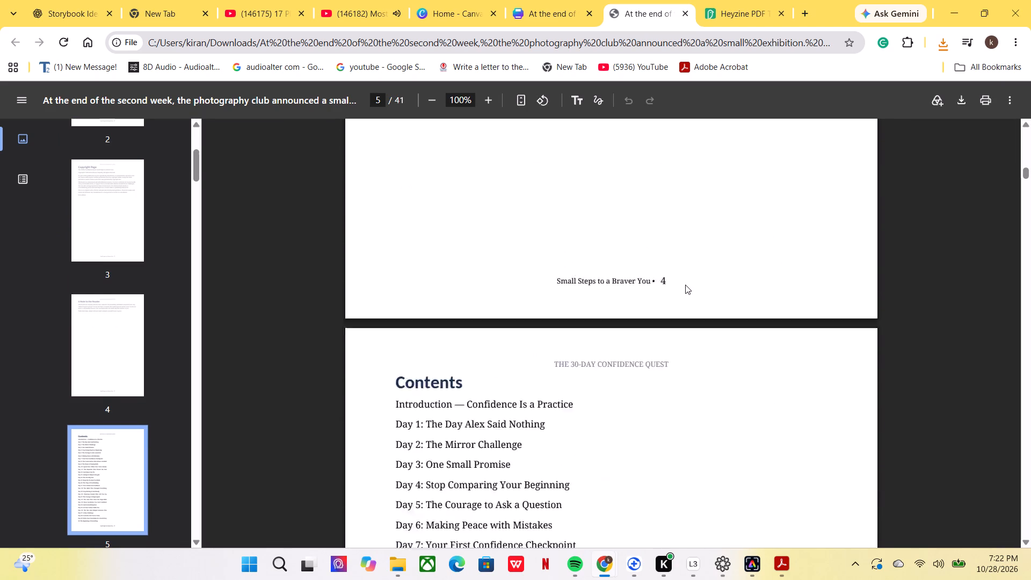
scroll(685, 285, down, 10)
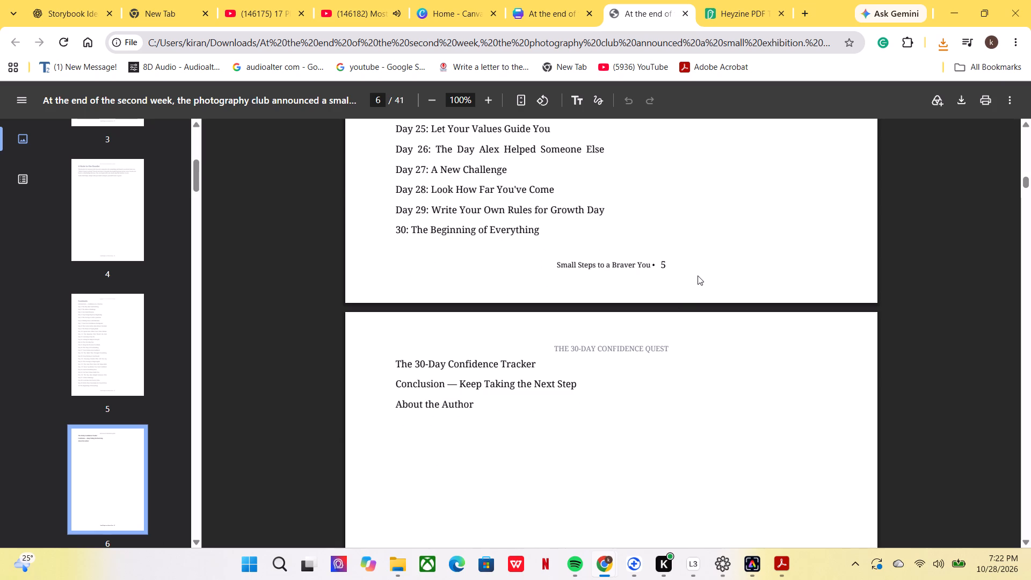
scroll(698, 276, down, 7)
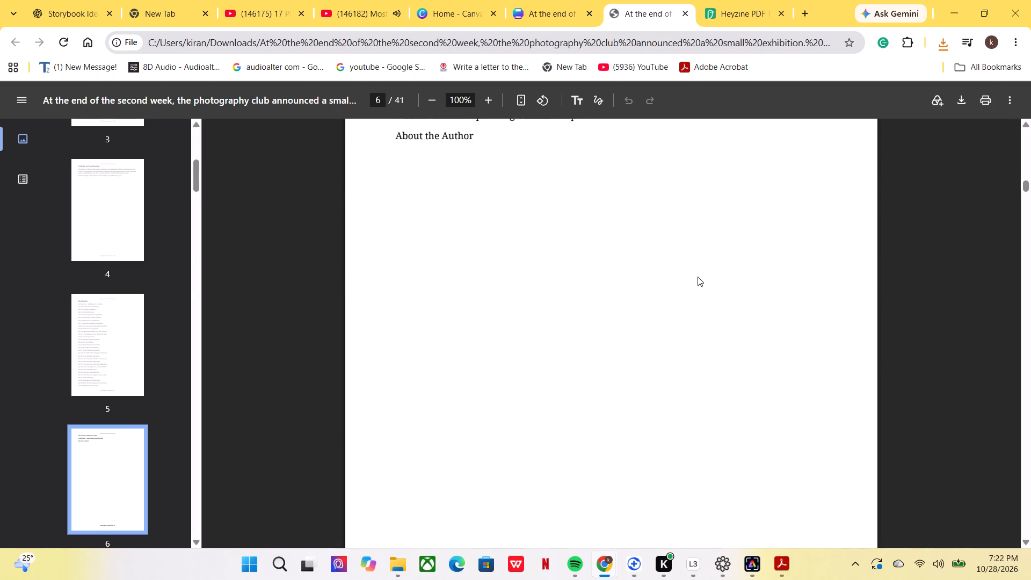
scroll(698, 277, down, 5)
scroll(696, 277, up, 6)
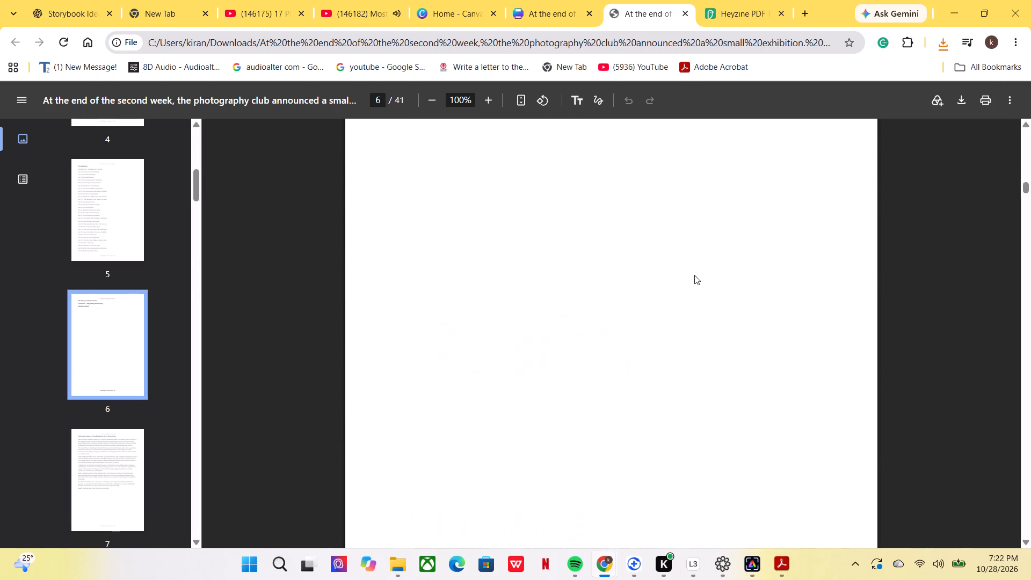
scroll(694, 275, up, 4)
drag(386, 267, 398, 269)
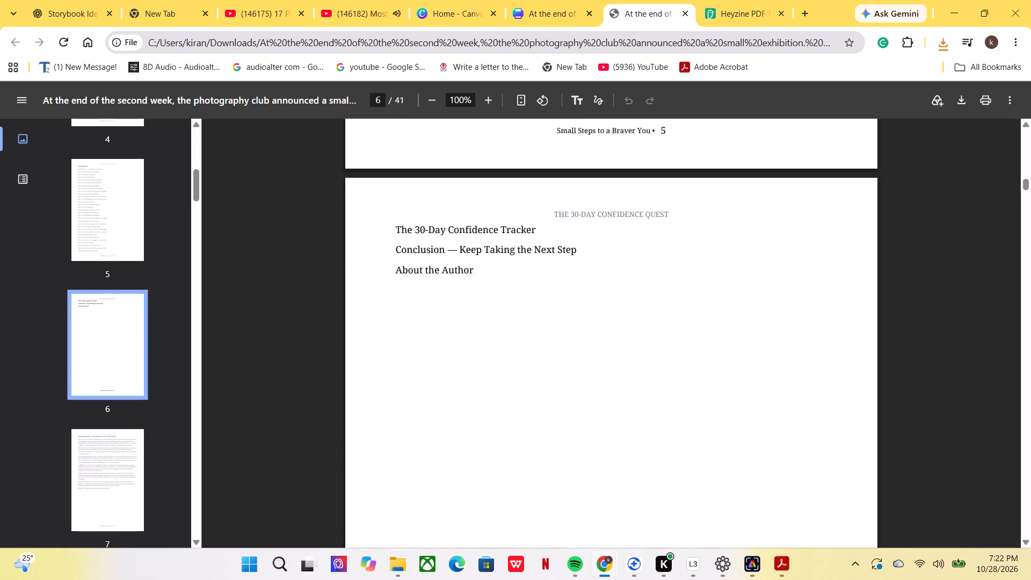
drag(398, 269, 406, 270)
scroll(642, 297, up, 10)
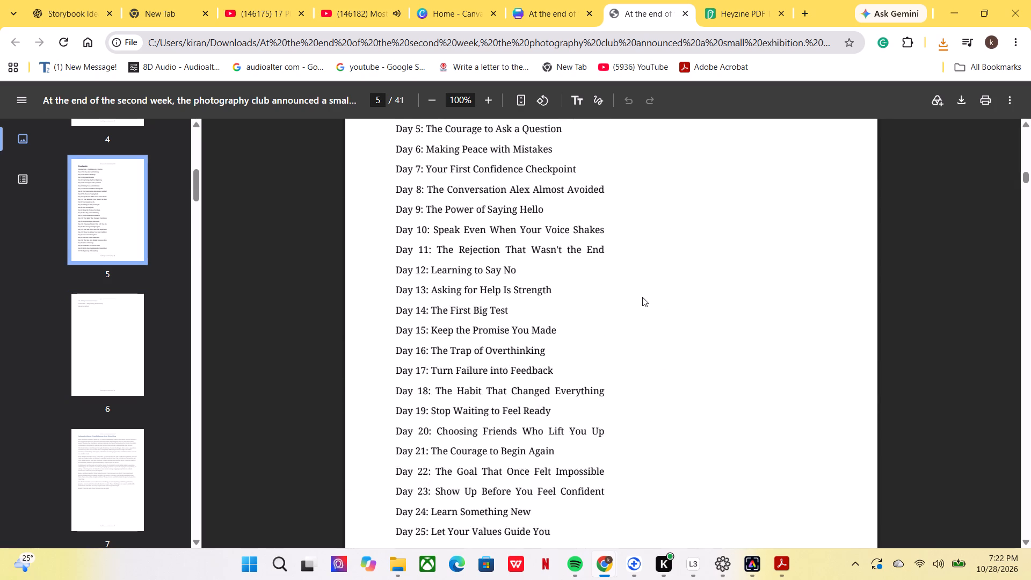
scroll(642, 297, up, 11)
Upload the downloaded PDF "At the end of the second week, the photography club…" to the Heyzine flipbook maker.
click(746, 2)
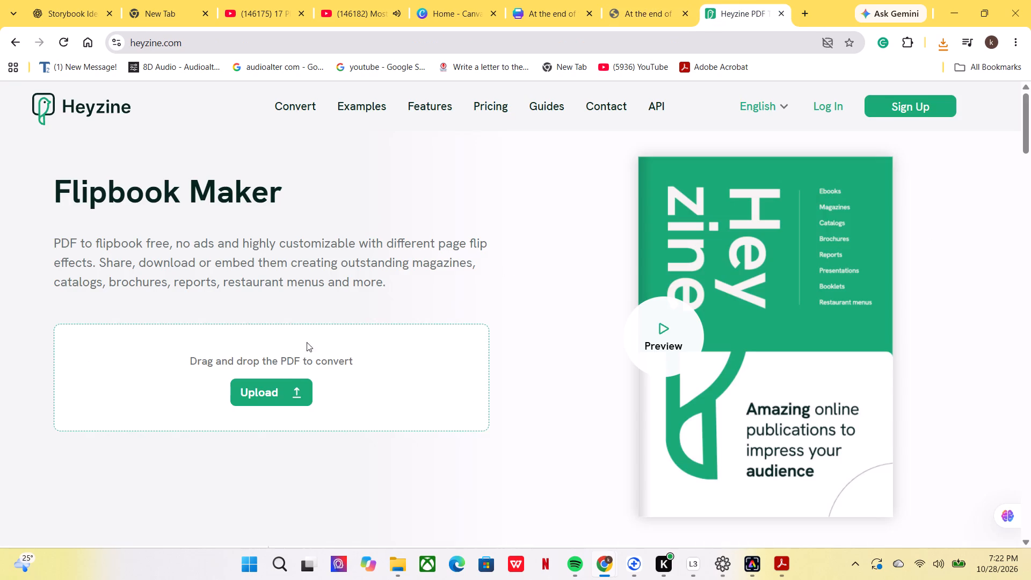
click(271, 394)
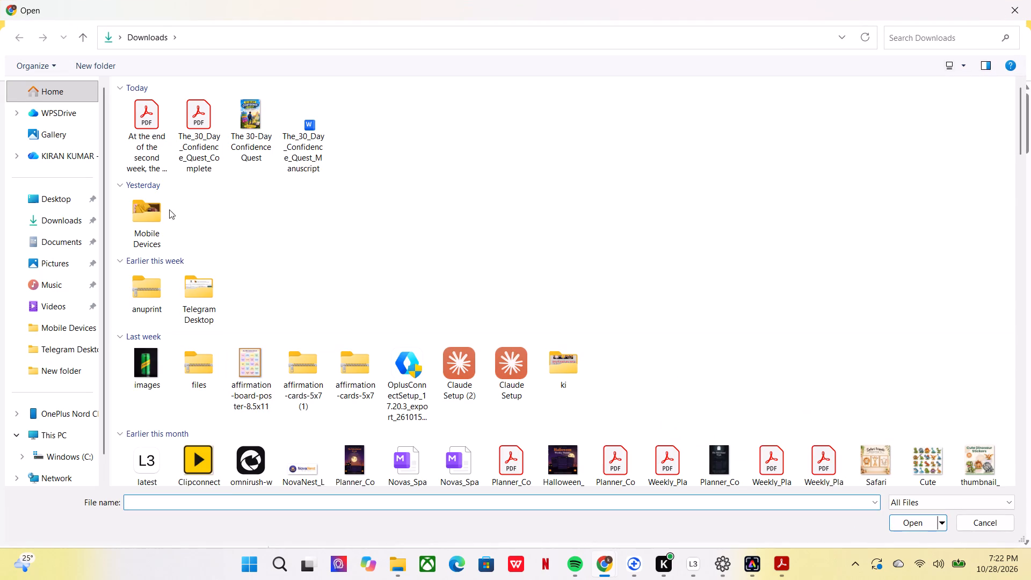
click(136, 123)
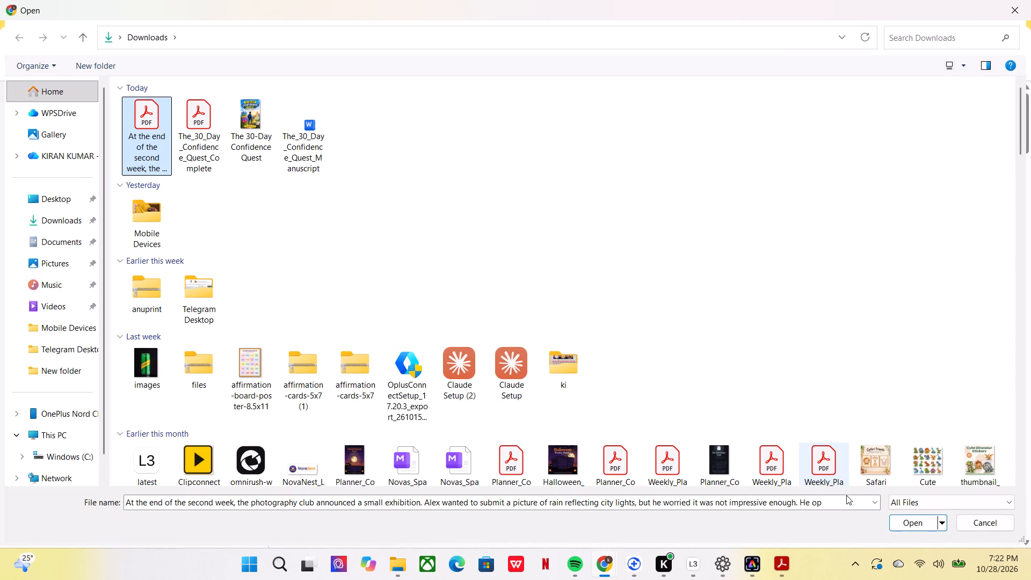
click(906, 524)
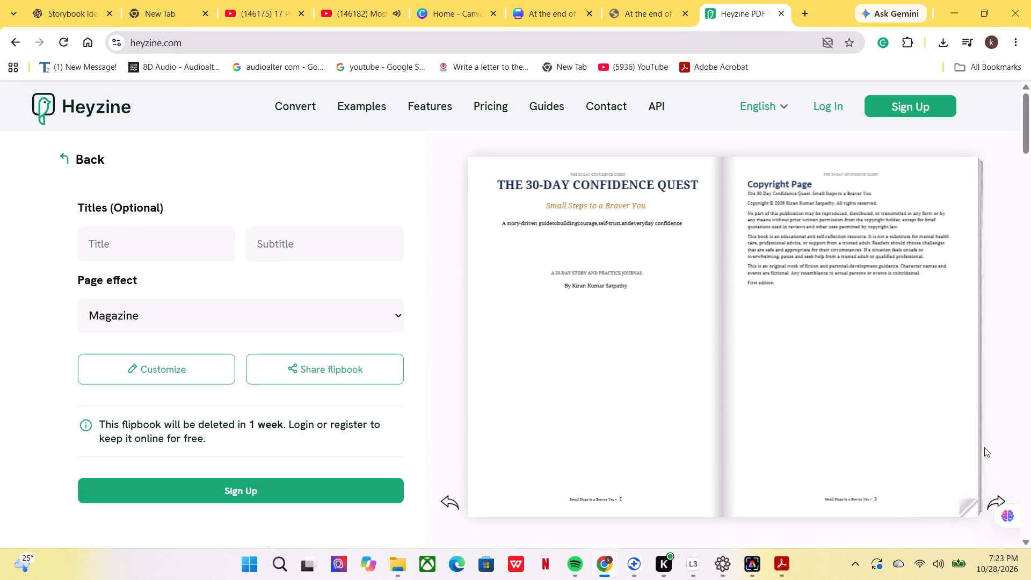
Examine the flipbook preview spread by spread from the title page to About the Author, then back to the 30-Day Confidence Tracker.
click(998, 497)
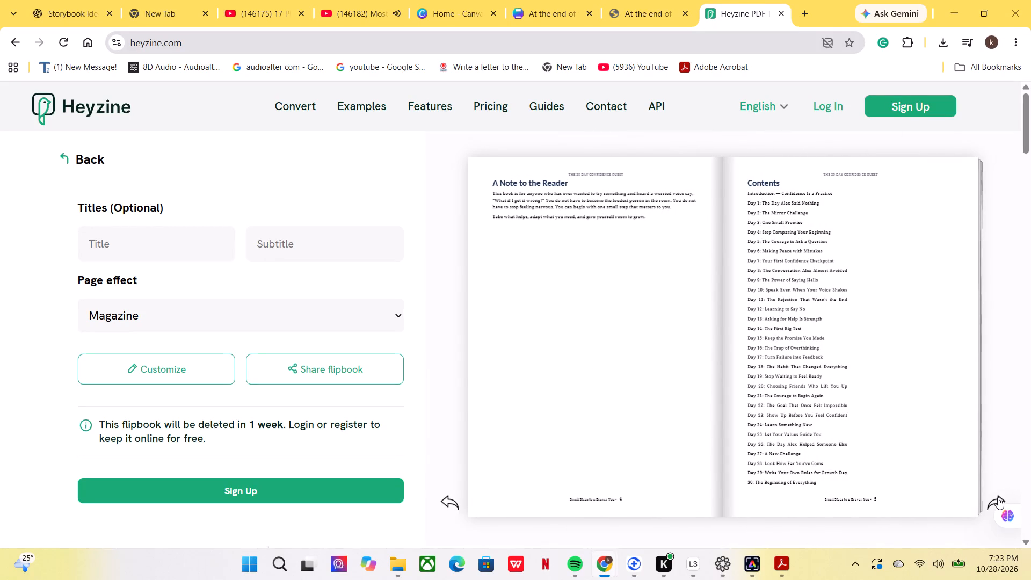
click(998, 497)
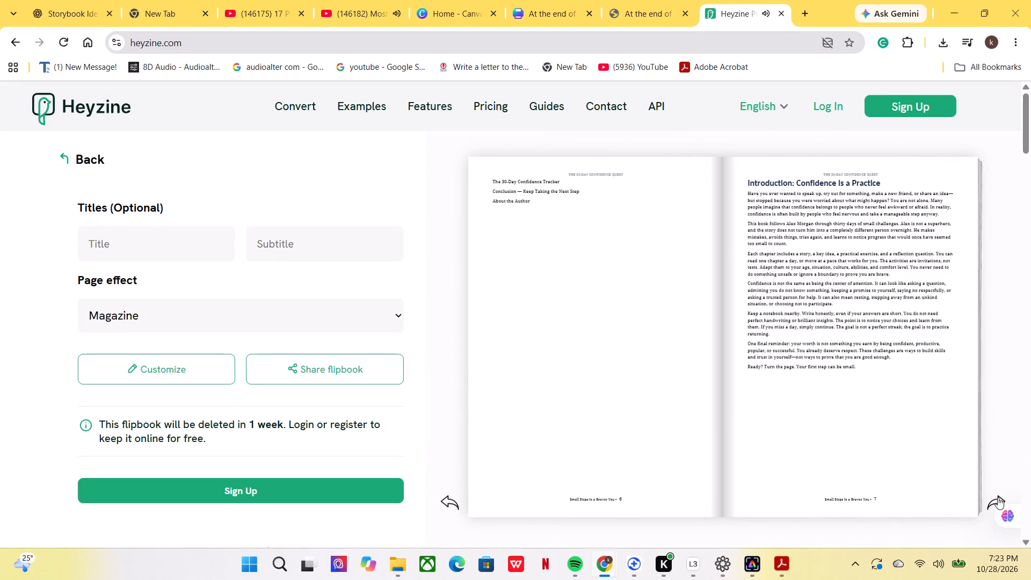
click(445, 497)
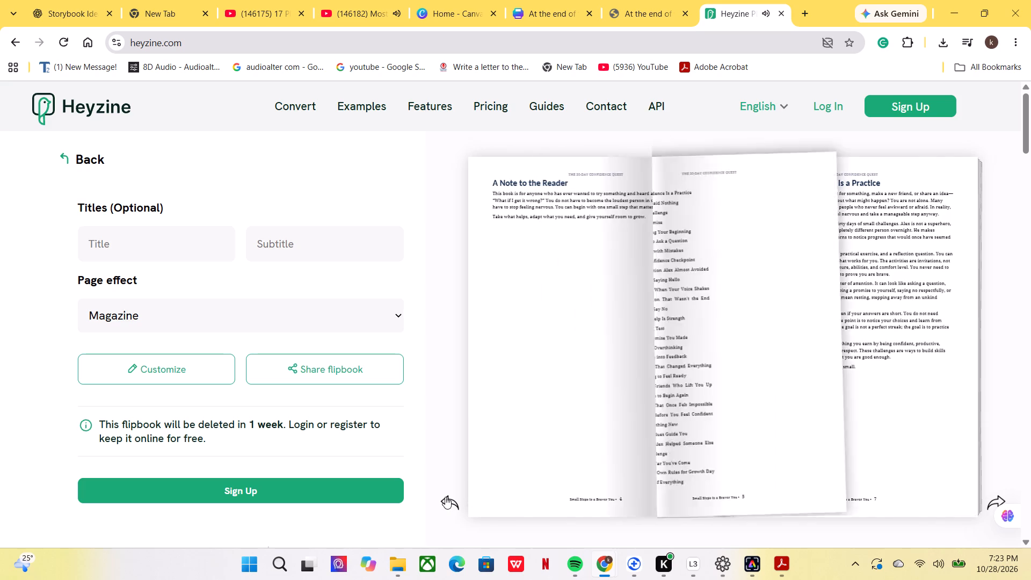
click(1000, 500)
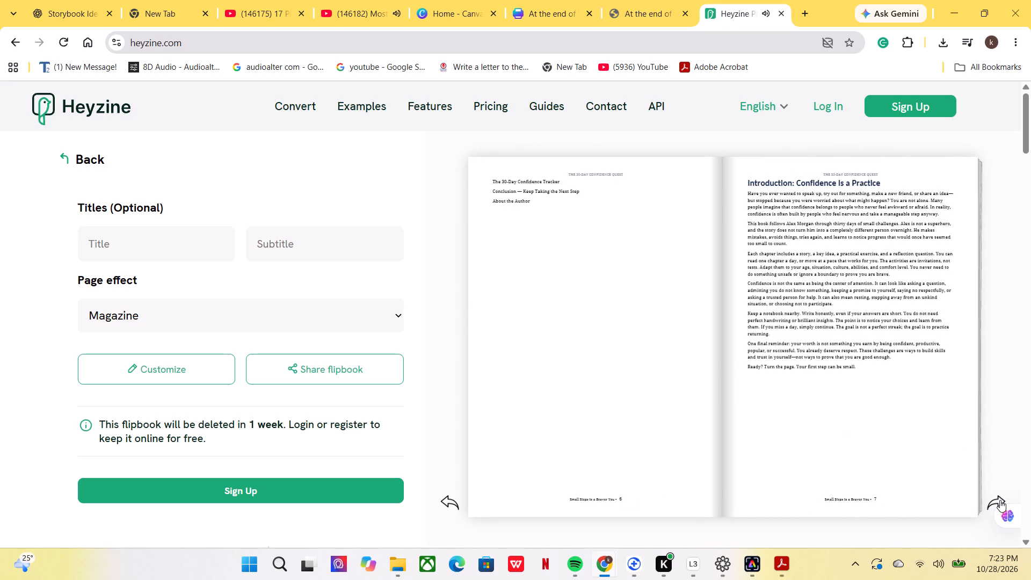
click(1000, 500)
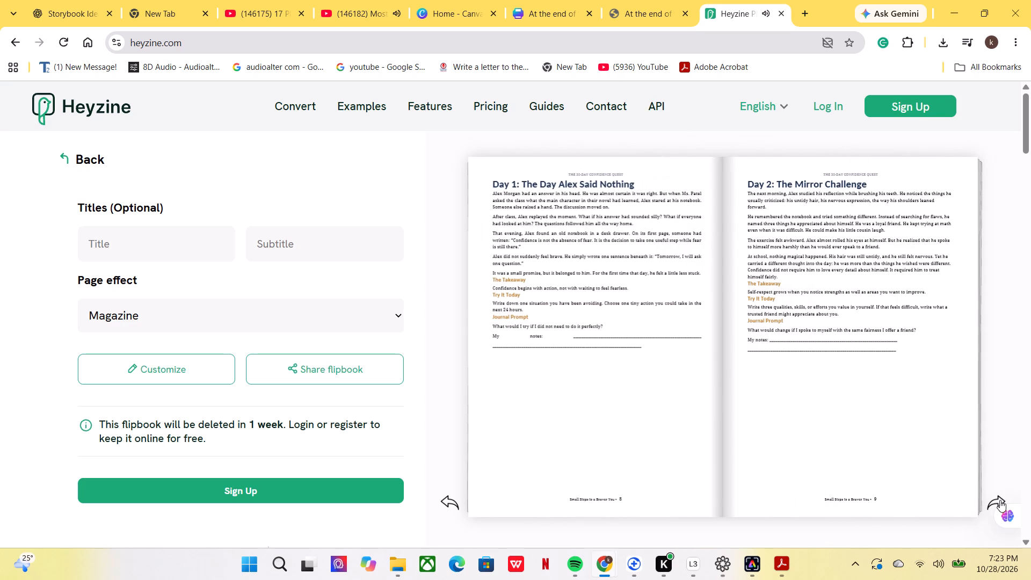
click(999, 500)
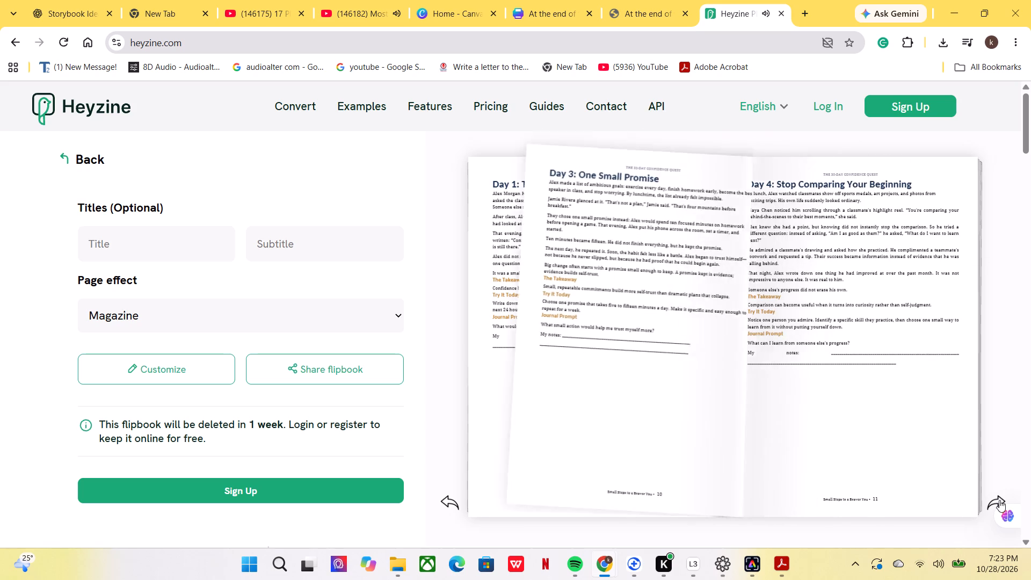
click(999, 500)
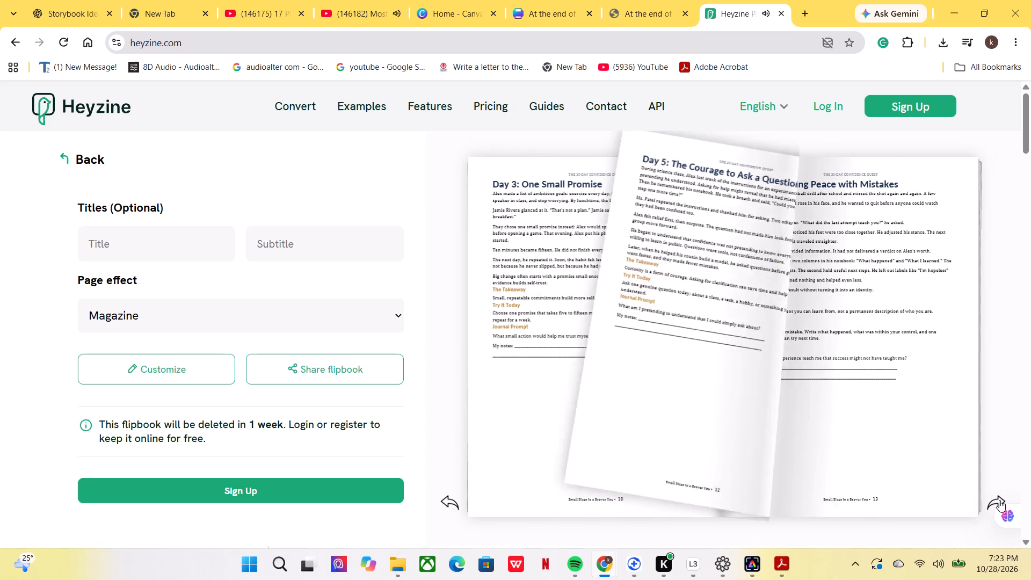
click(999, 500)
click(999, 500)
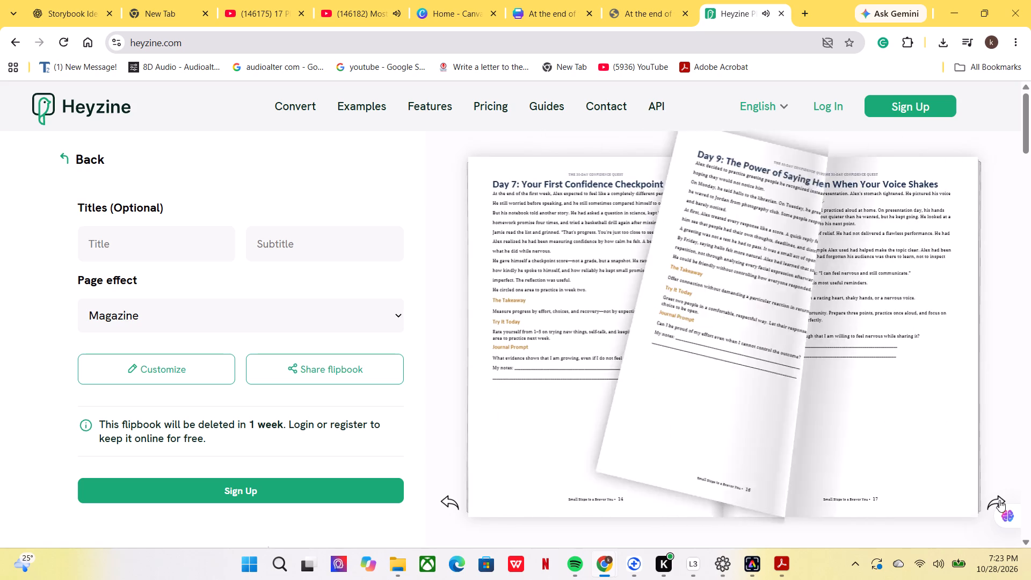
click(999, 500)
click(999, 500)
click(999, 500)
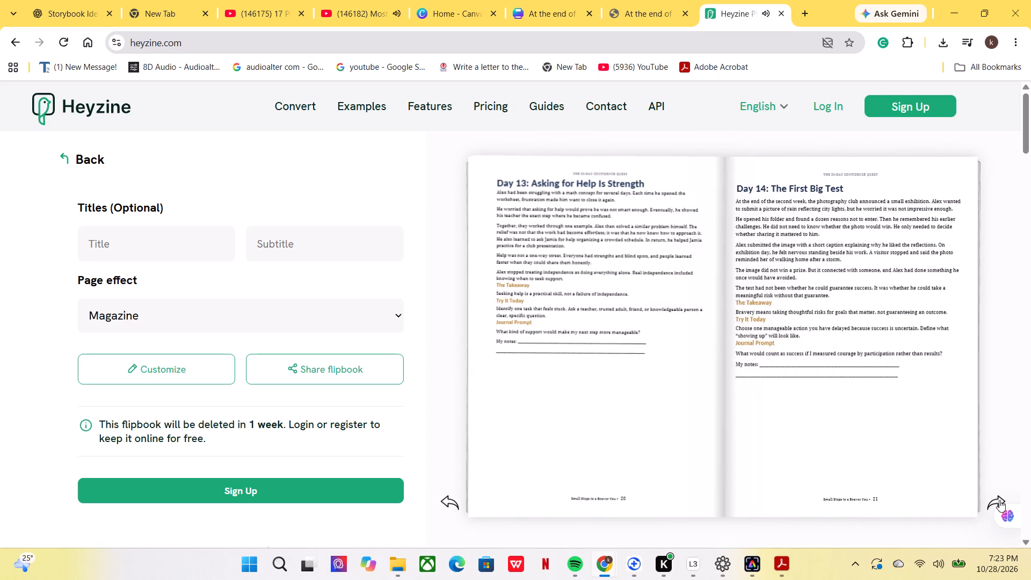
click(999, 500)
click(999, 500)
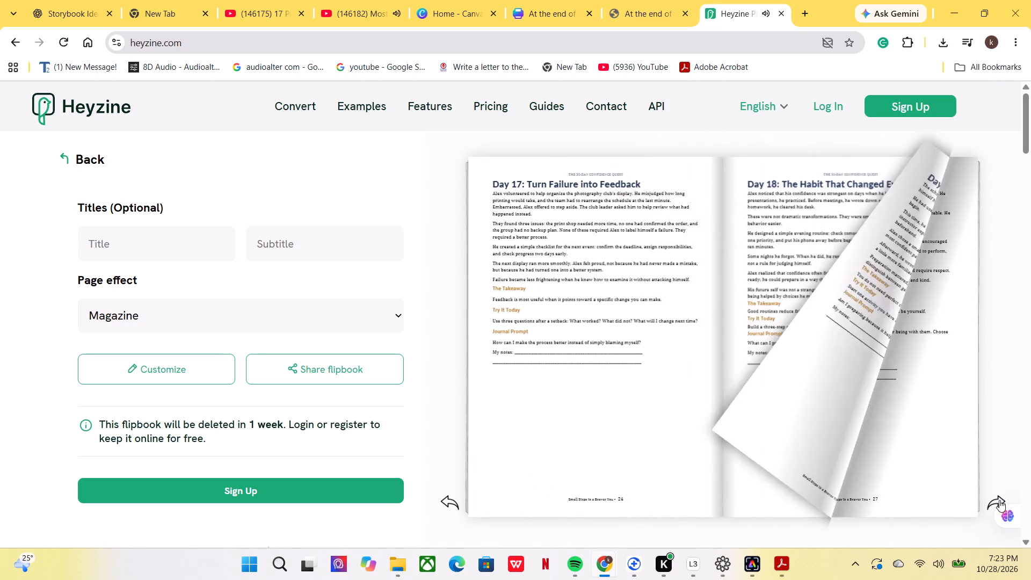
click(999, 500)
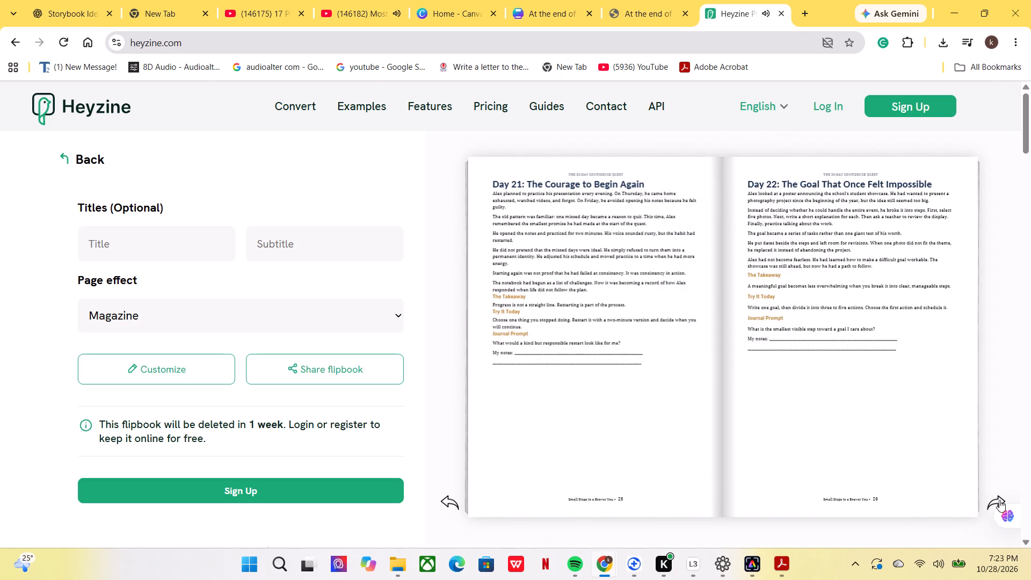
click(999, 500)
click(999, 499)
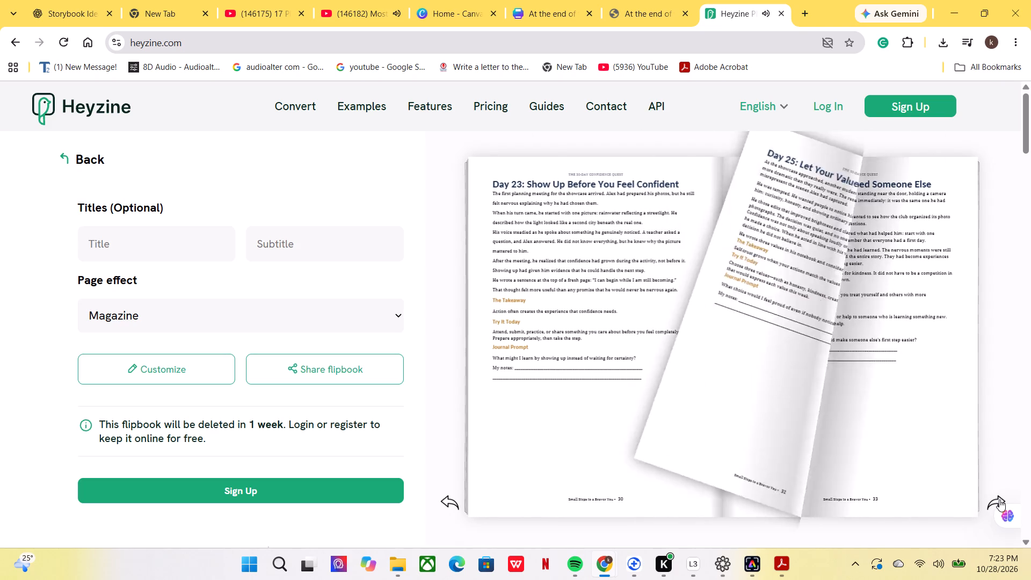
triple_click(999, 499)
click(999, 499)
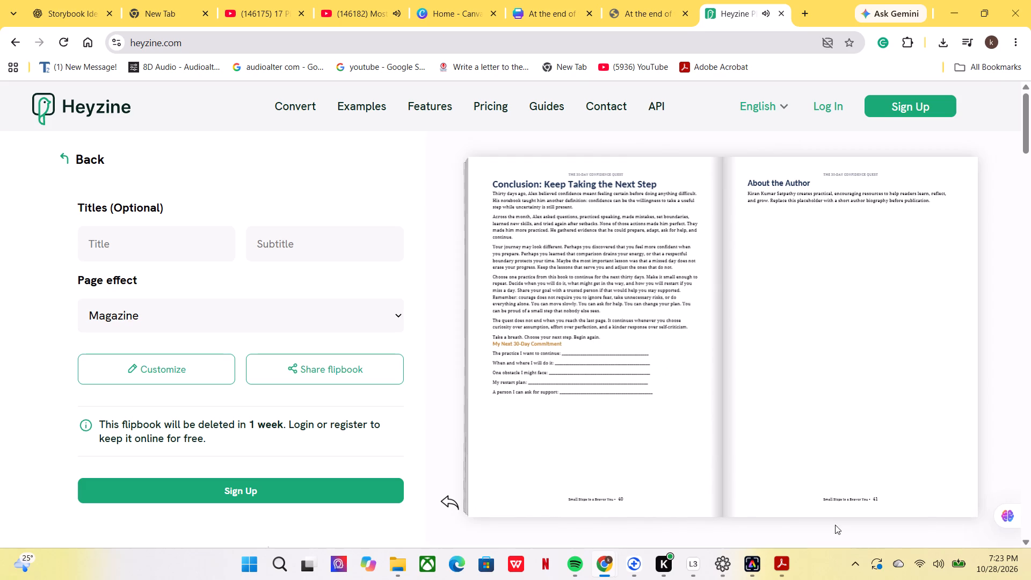
click(439, 494)
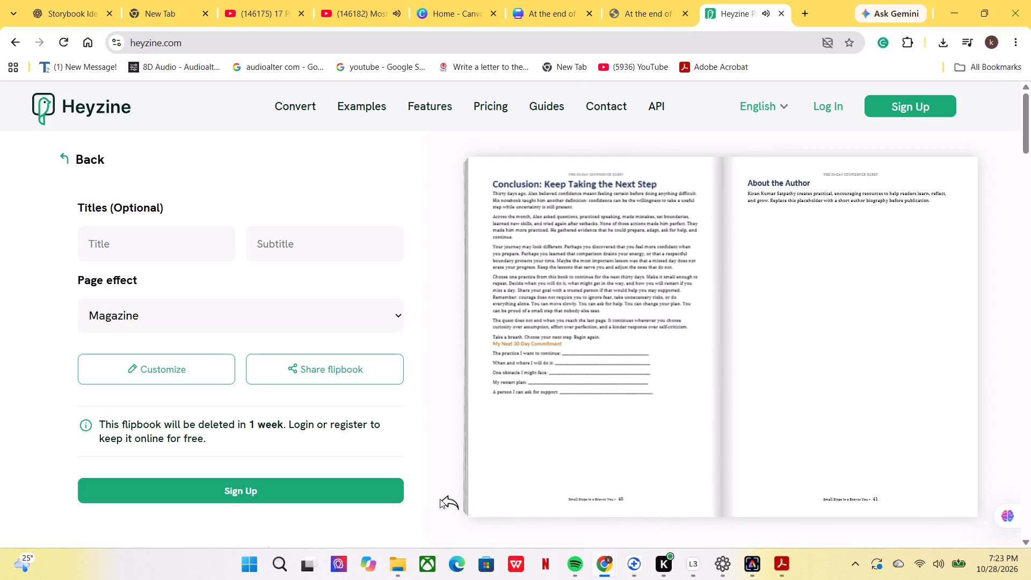
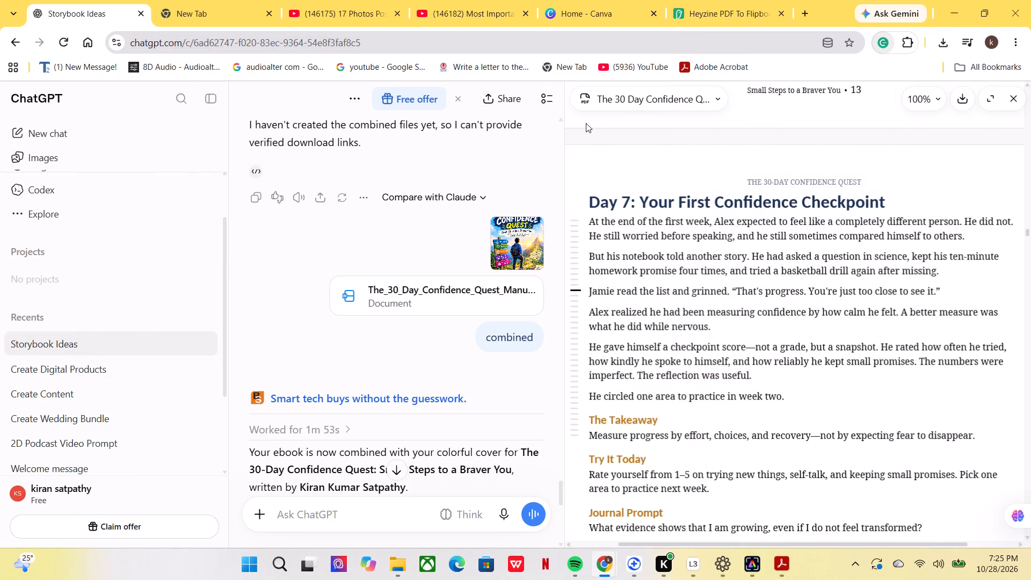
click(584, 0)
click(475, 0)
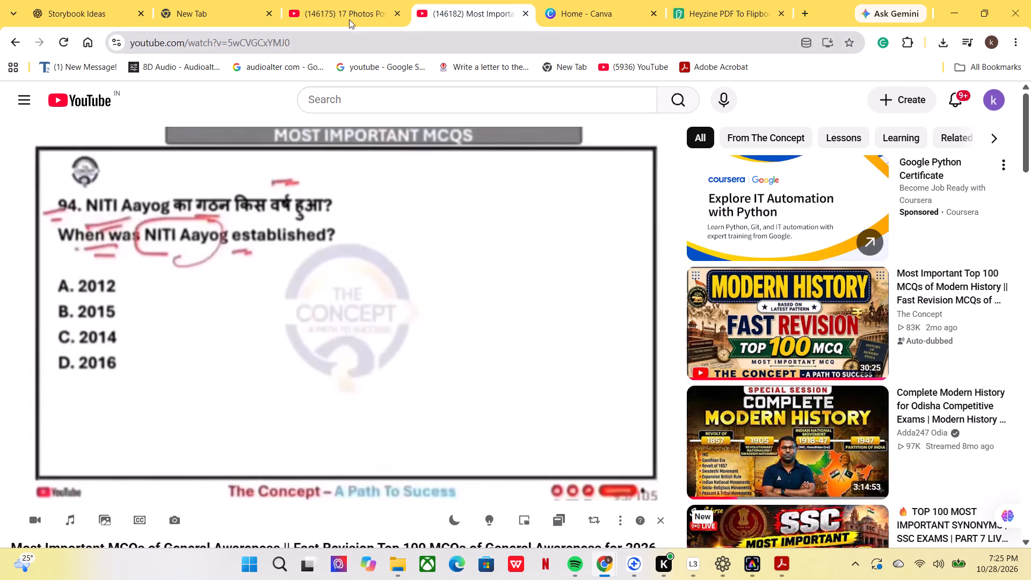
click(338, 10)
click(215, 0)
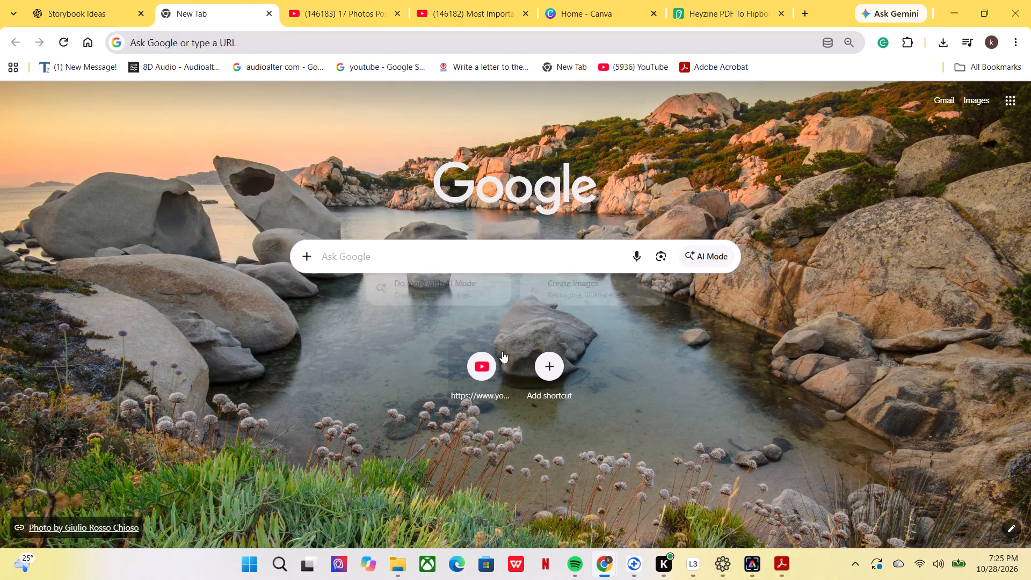
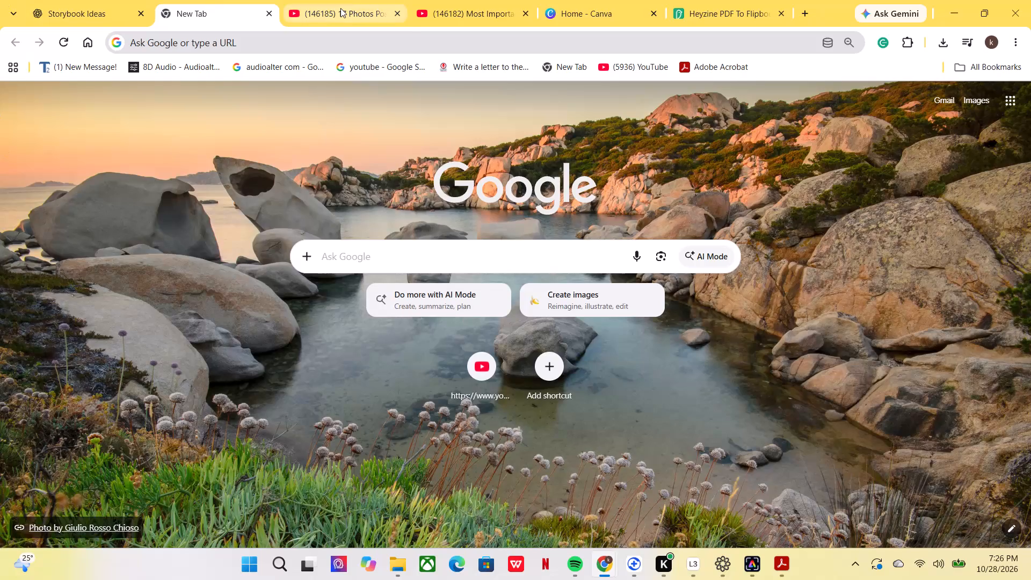
Switch to ChatGPT and start a new chat.
click(340, 8)
click(76, 0)
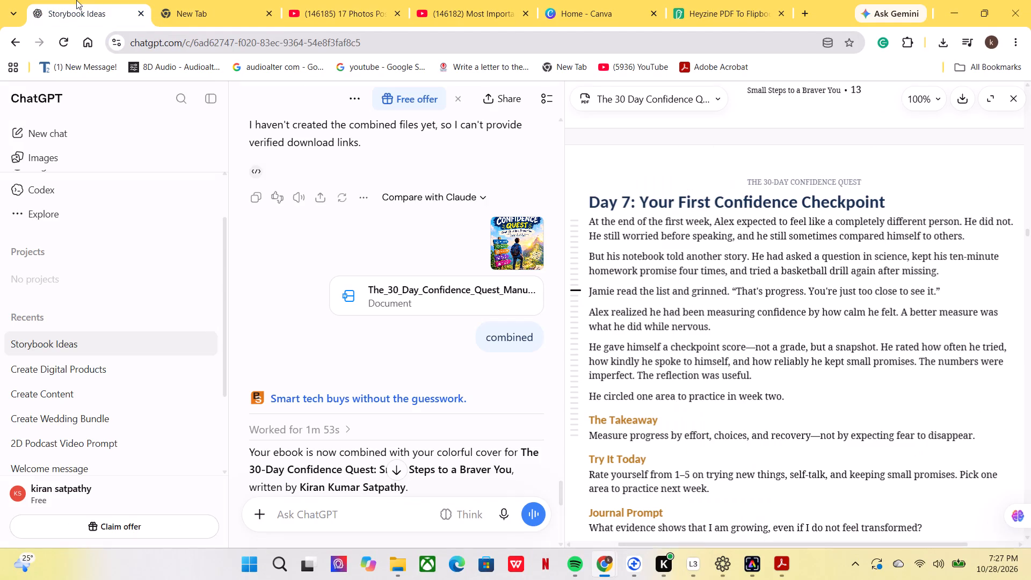
click(44, 138)
Return to the Heyzine sharing window and copy the flipbook's reader link.
click(714, 10)
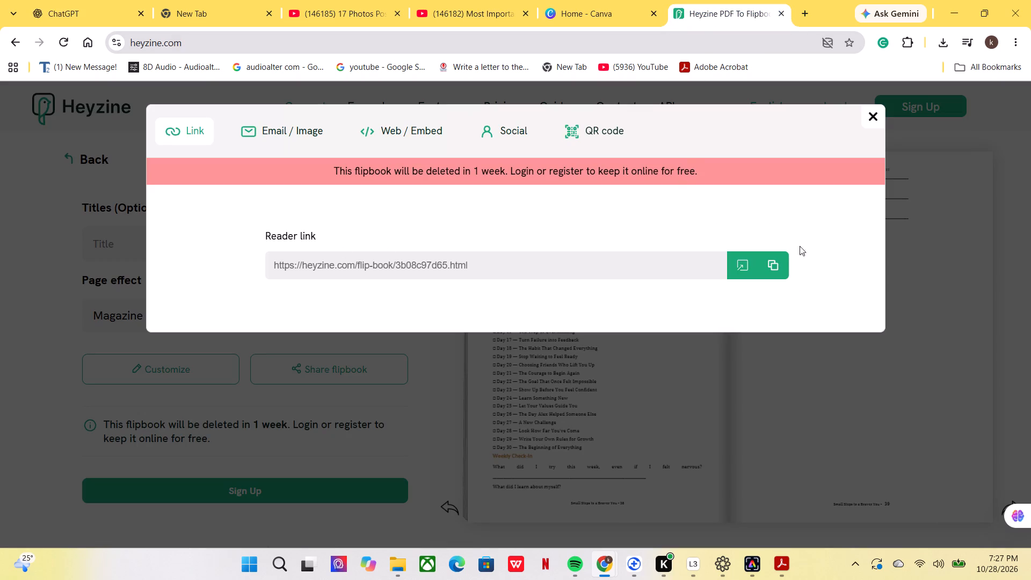
click(773, 264)
Open the flipbook's reader link in a new browser tab.
click(748, 265)
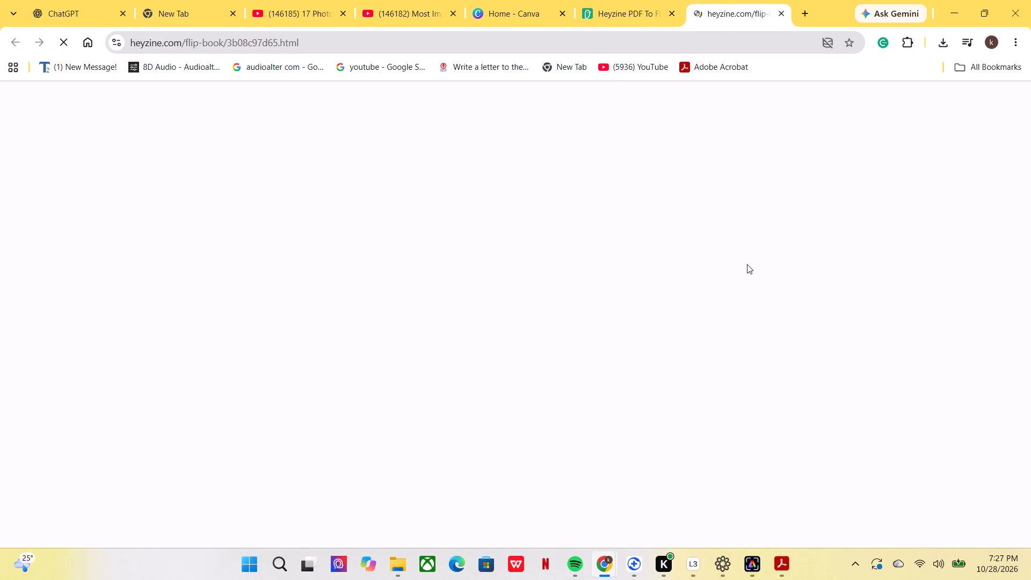
Allow the Heyzine flipbook site to save data on the device and reload the page to apply it.
click(827, 38)
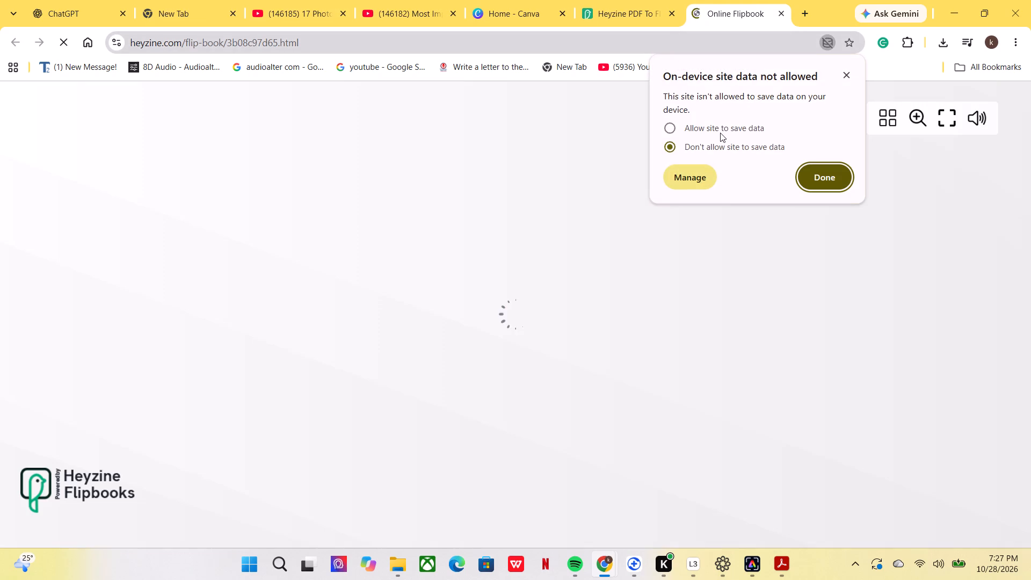
click(720, 133)
click(818, 186)
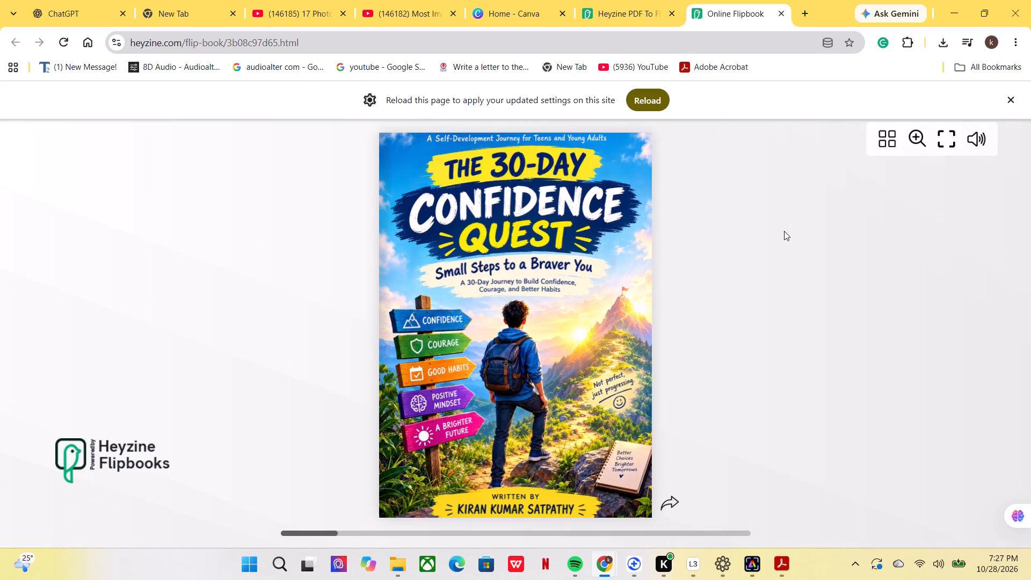
click(650, 91)
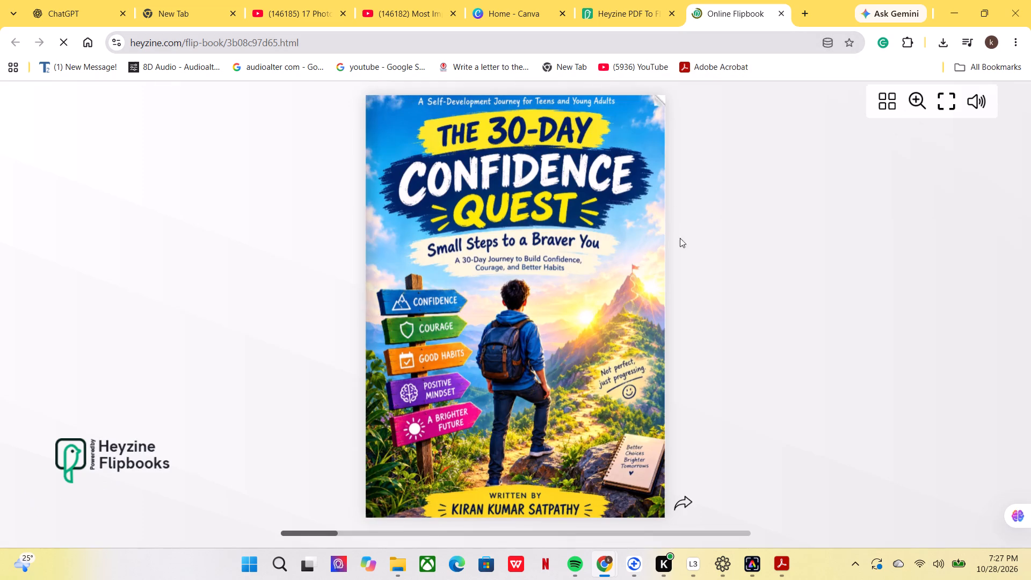
Page through the published flipbook from the cover to the Contents spread to check its page layout.
click(643, 171)
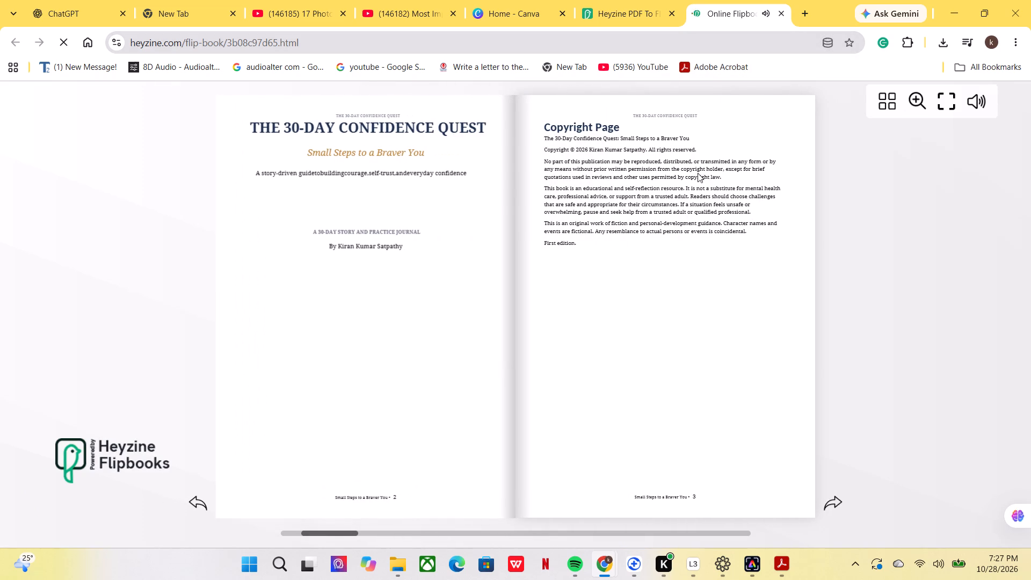
click(721, 177)
drag(713, 187, 713, 188)
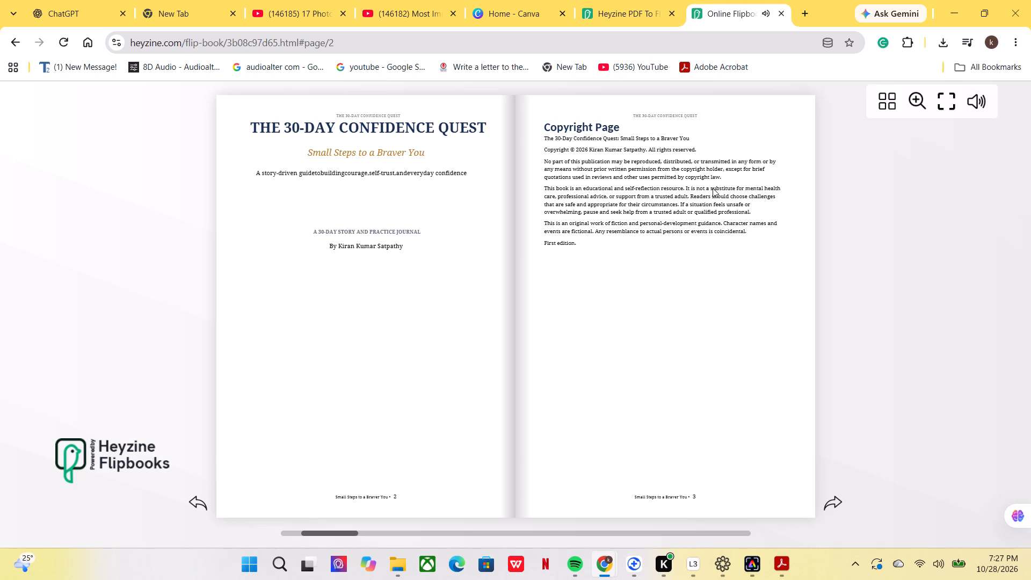
drag(713, 188, 700, 191)
click(817, 232)
click(837, 503)
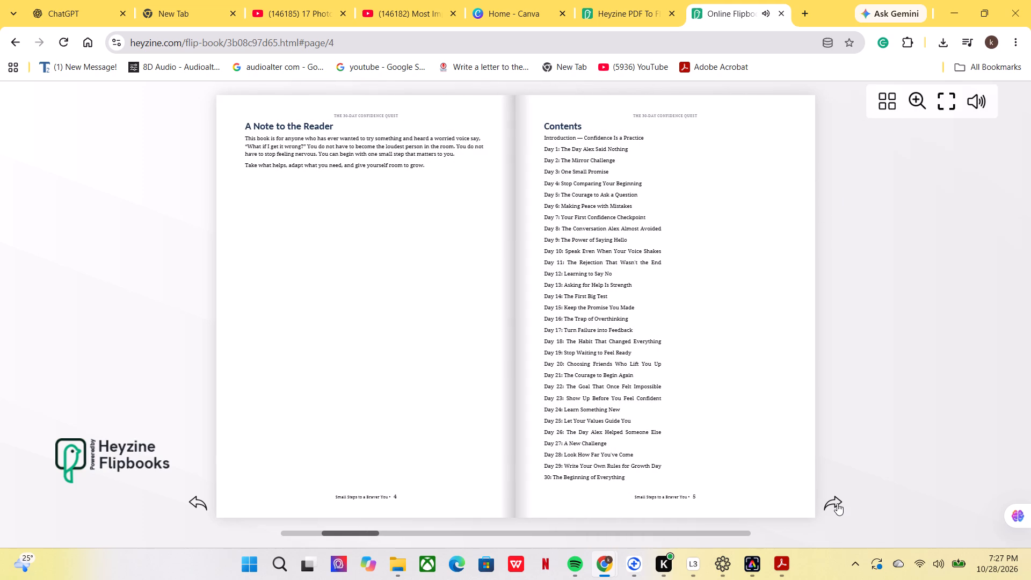
click(921, 323)
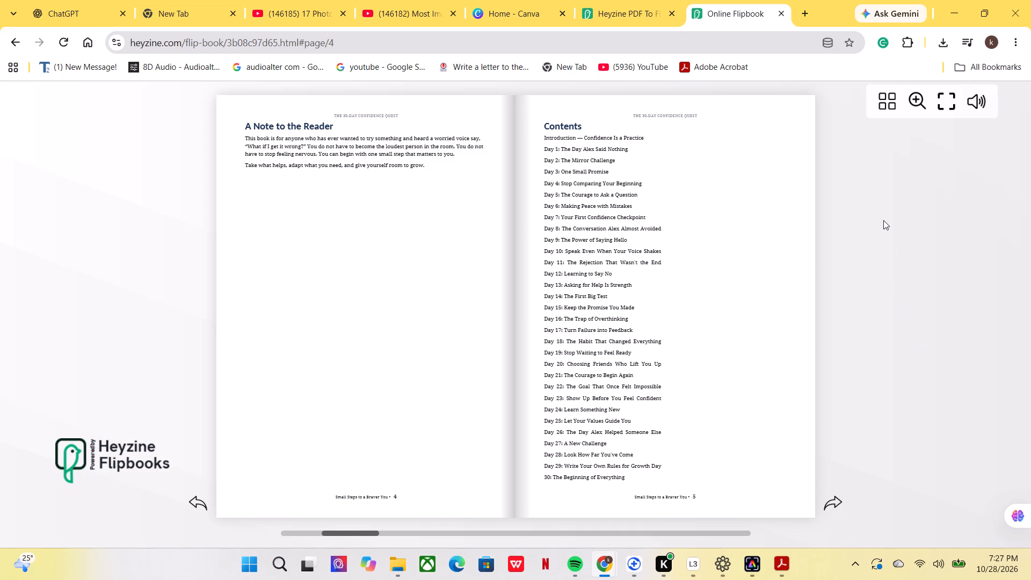
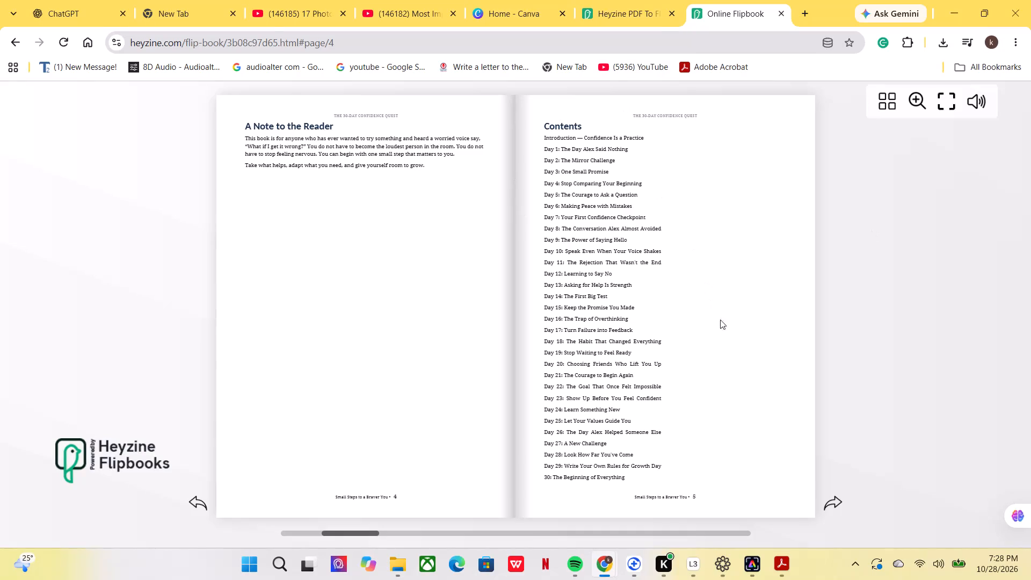
Page through the published flipbook from the Contents spread to the Day 1 and Day 2 chapters, checking their layout.
click(775, 469)
drag(770, 454, 491, 149)
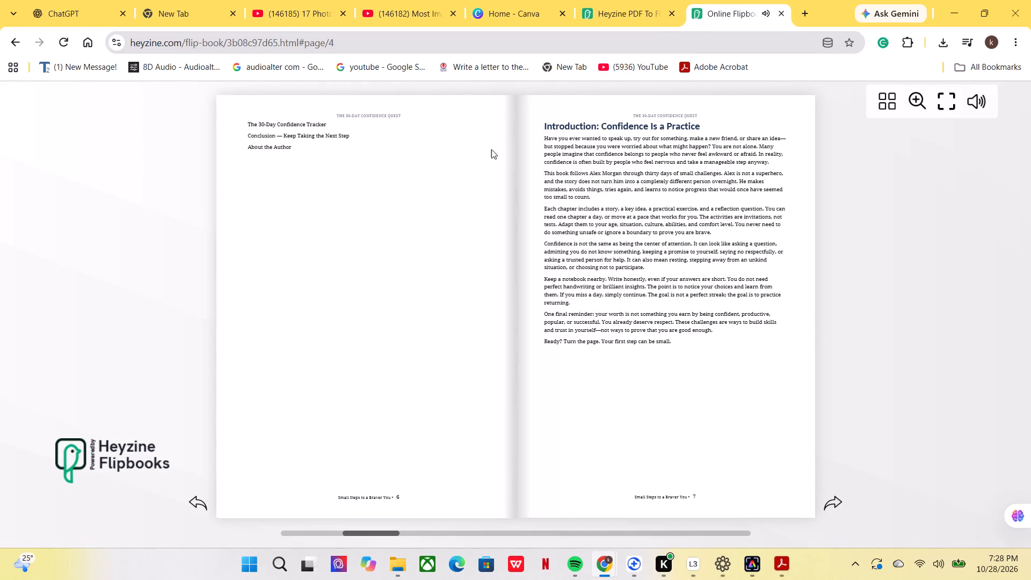
drag(491, 149, 491, 144)
click(740, 219)
drag(809, 219, 82, 218)
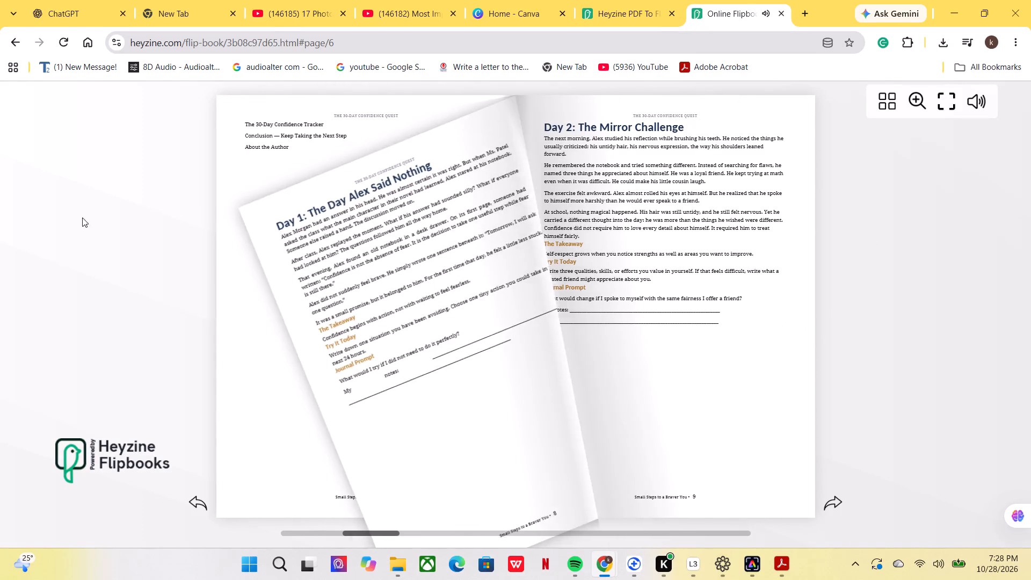
drag(82, 218, 0, 291)
drag(0, 299, 0, 197)
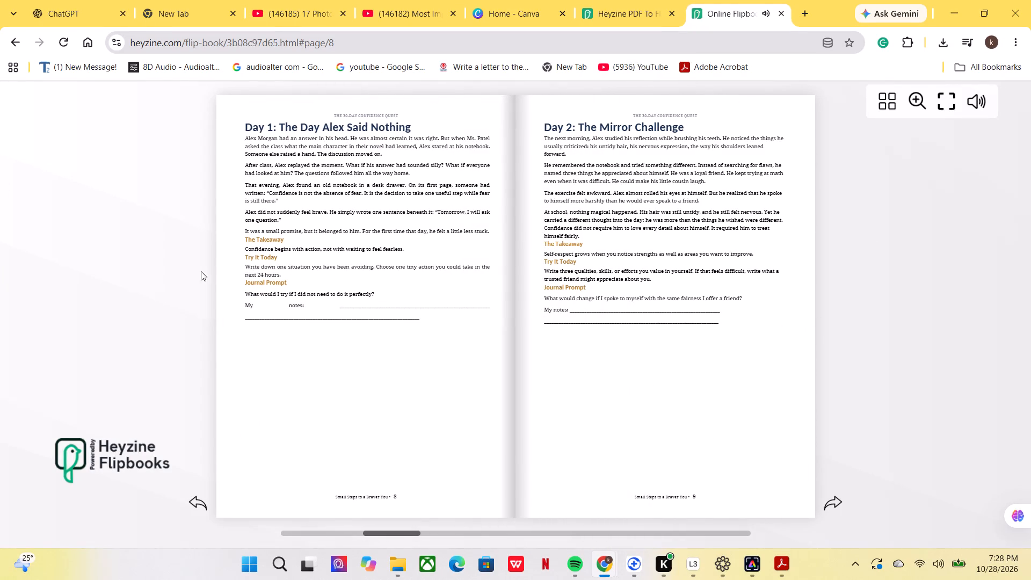
click(893, 272)
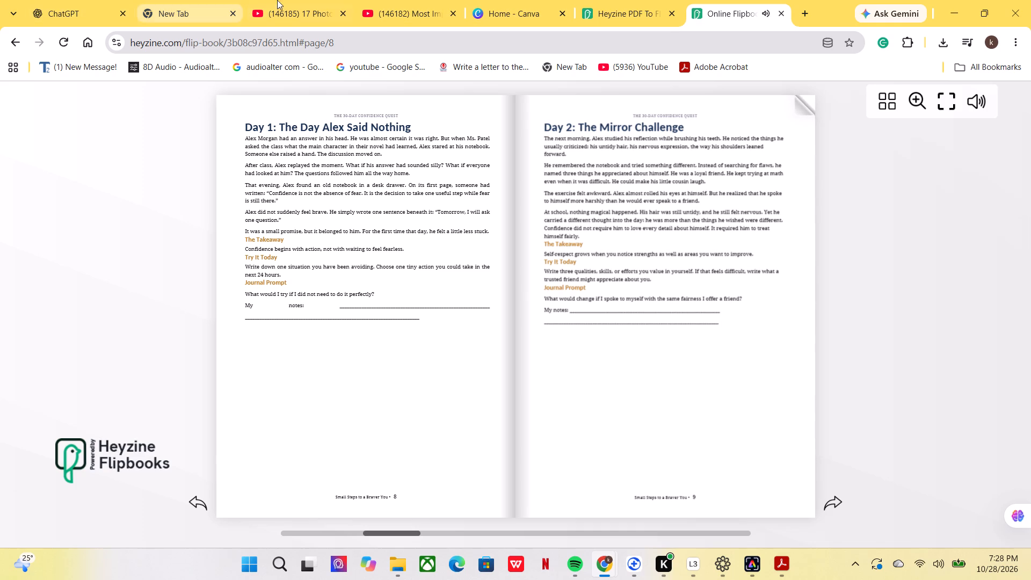
Switch to the YouTube tab with the 17 Photos earning video, play it briefly and pause it.
click(288, 0)
click(269, 272)
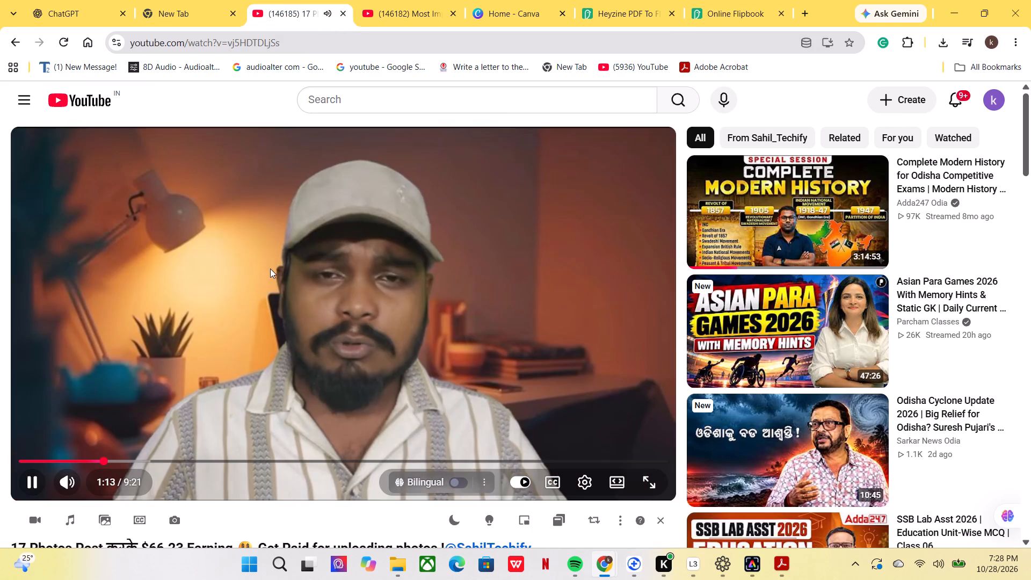
click(271, 268)
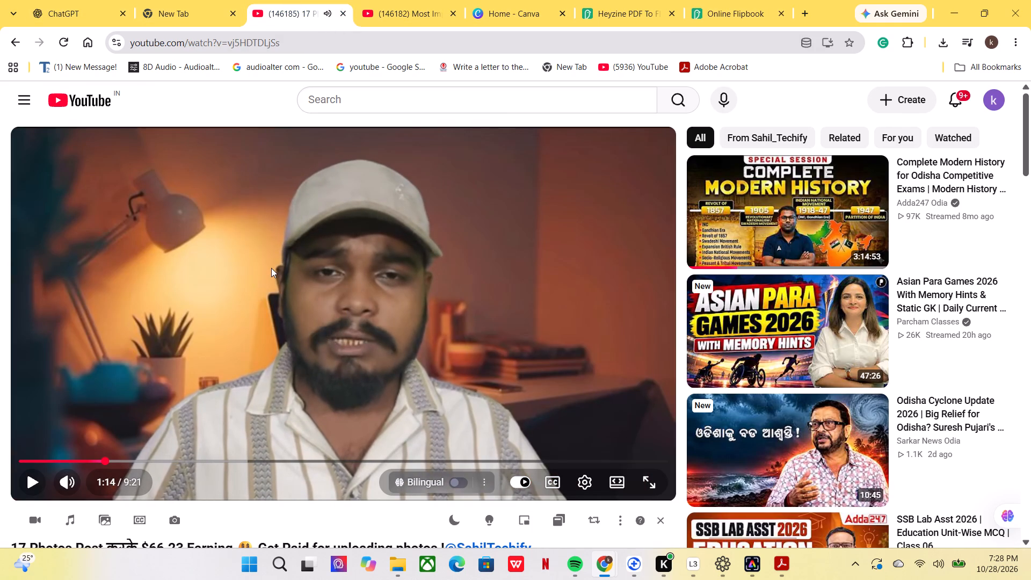